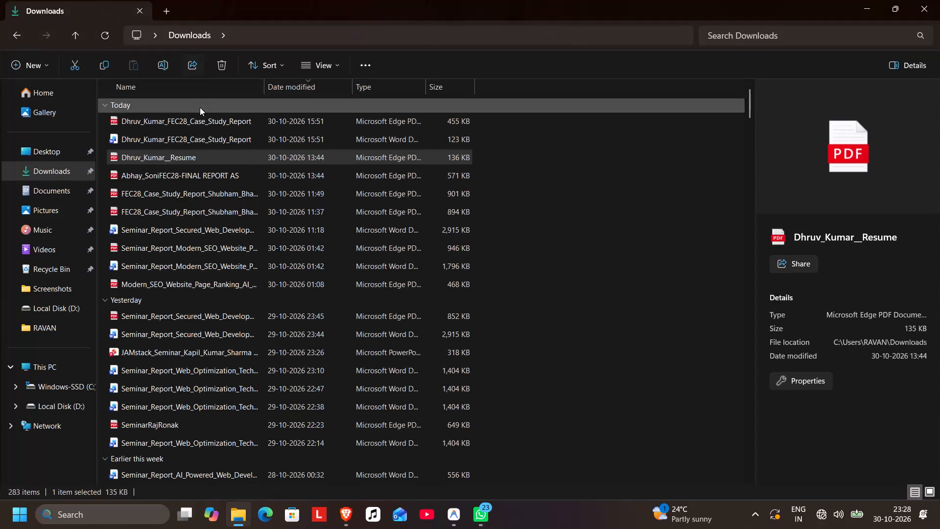
# Open the FEC28 case study report PDF from Downloads, examine its cover and certificate pages, and close the PDF window.
pyautogui.doubleClick(202, 116)
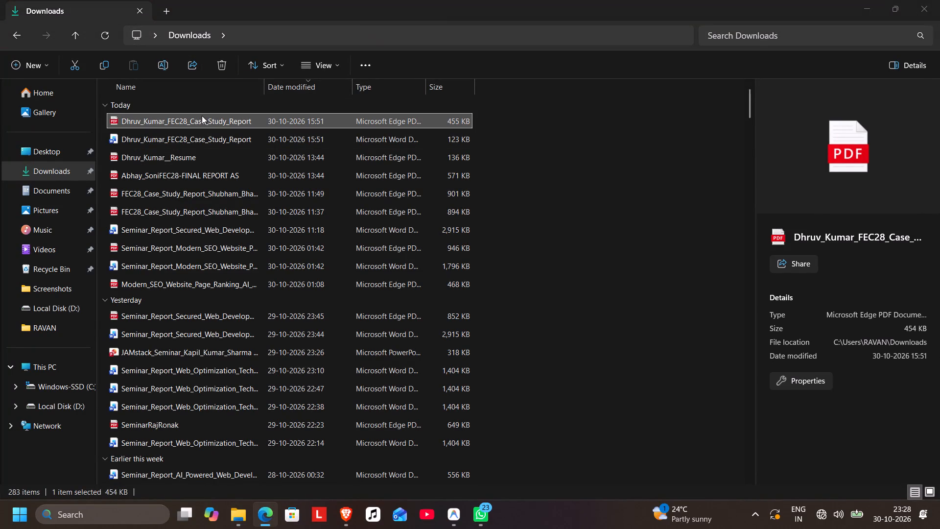
pyautogui.doubleClick(209, 120)
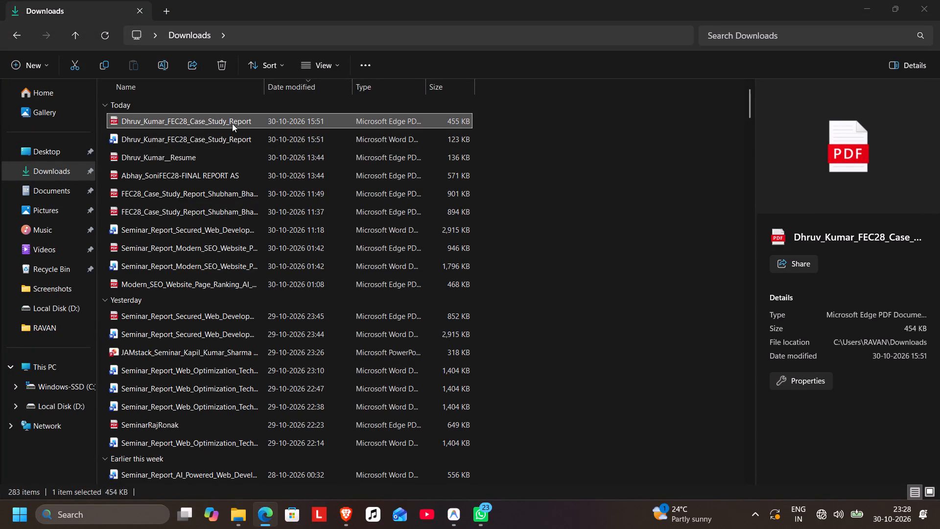
pyautogui.tripleClick(232, 123)
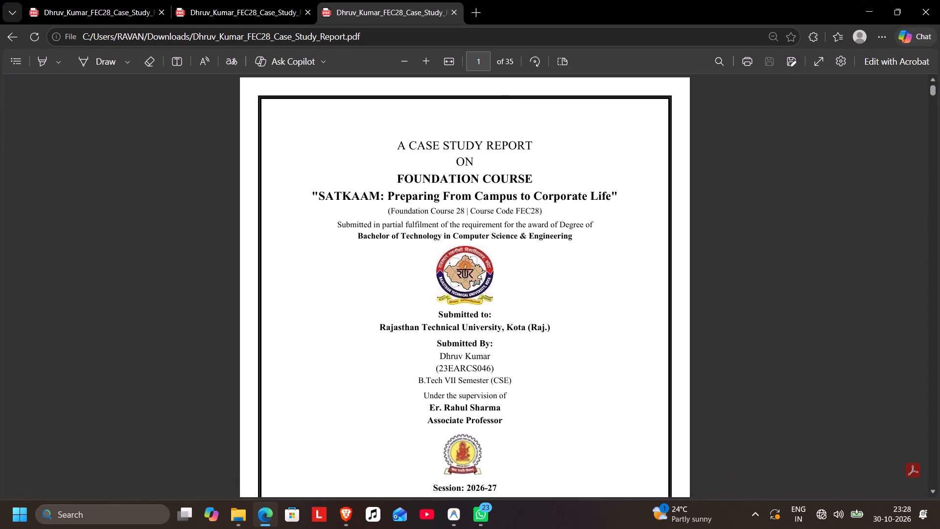
pyautogui.scroll(-3, 487, 231)
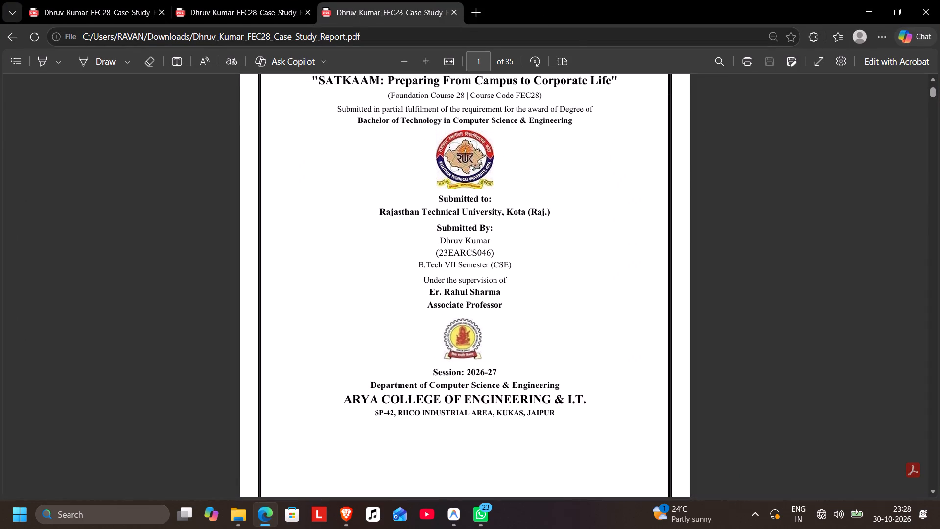
pyautogui.scroll(-6, 487, 231)
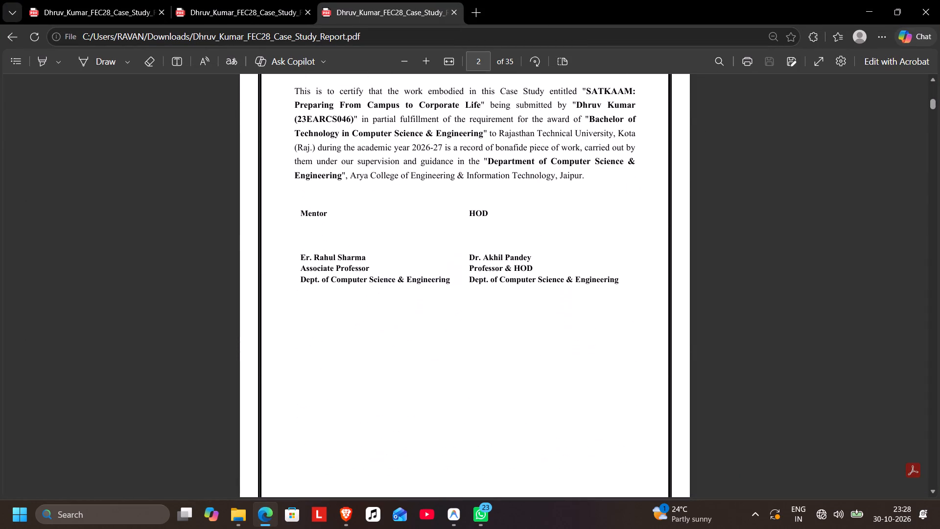
pyautogui.scroll(-4, 487, 231)
pyautogui.scroll(4, 487, 231)
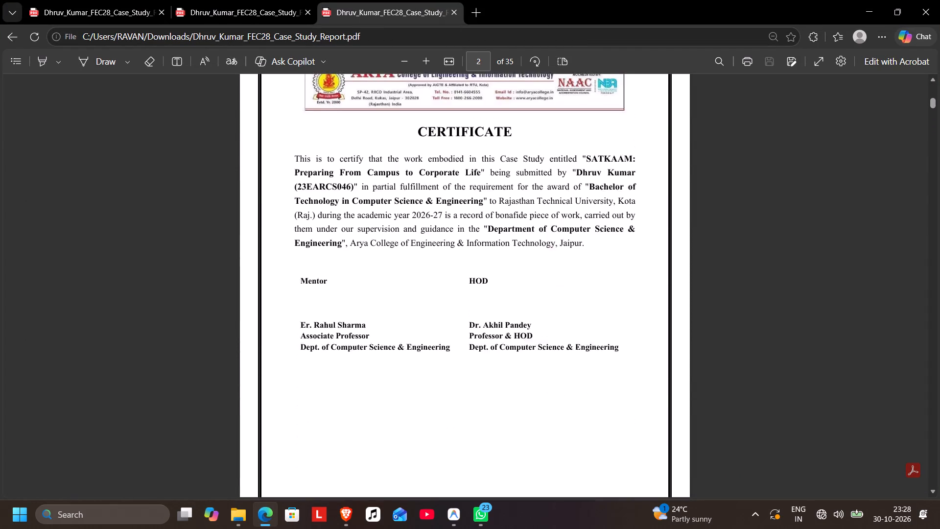
pyautogui.scroll(7, 487, 231)
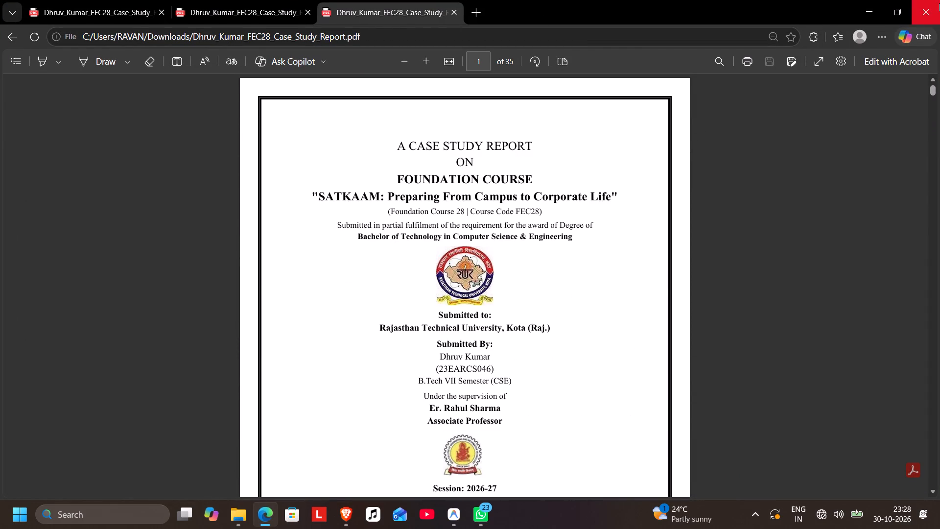
pyautogui.click(939, 3)
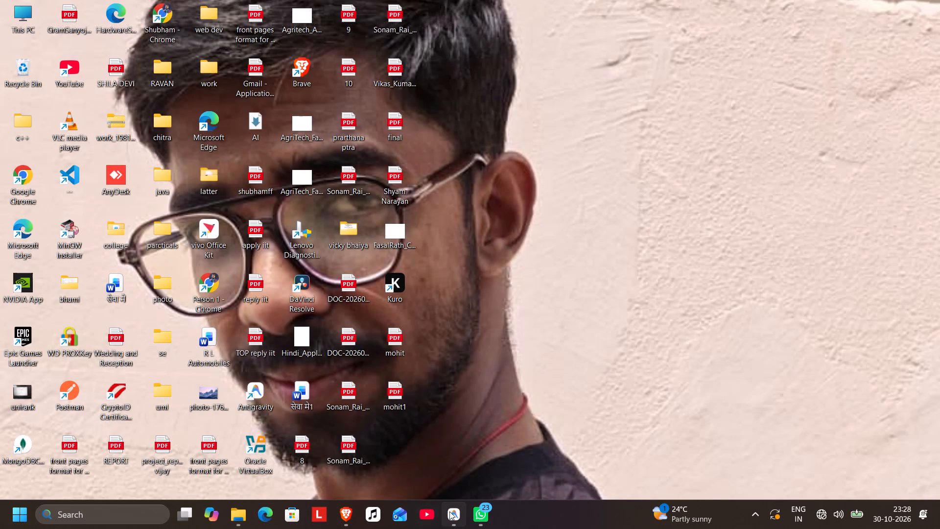
# Switch to Antigravity and close its window.
pyautogui.click(449, 511)
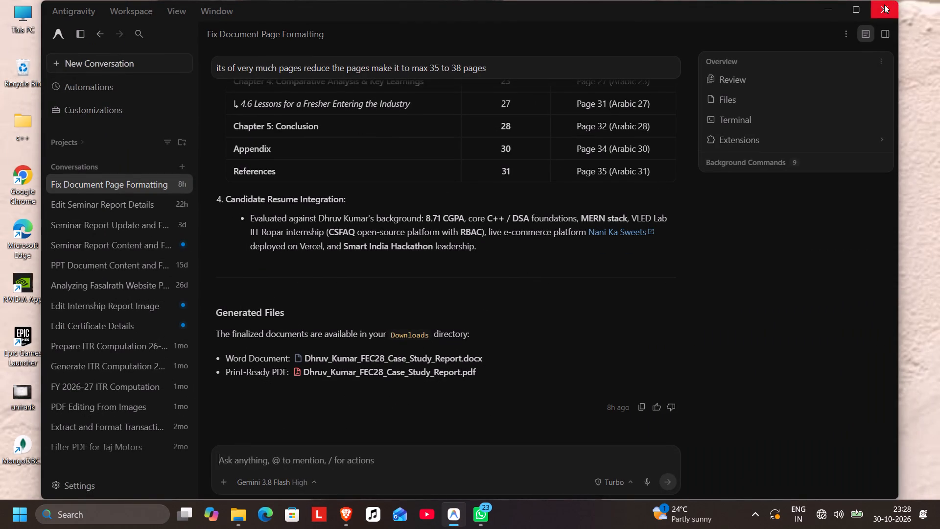
pyautogui.click(884, 4)
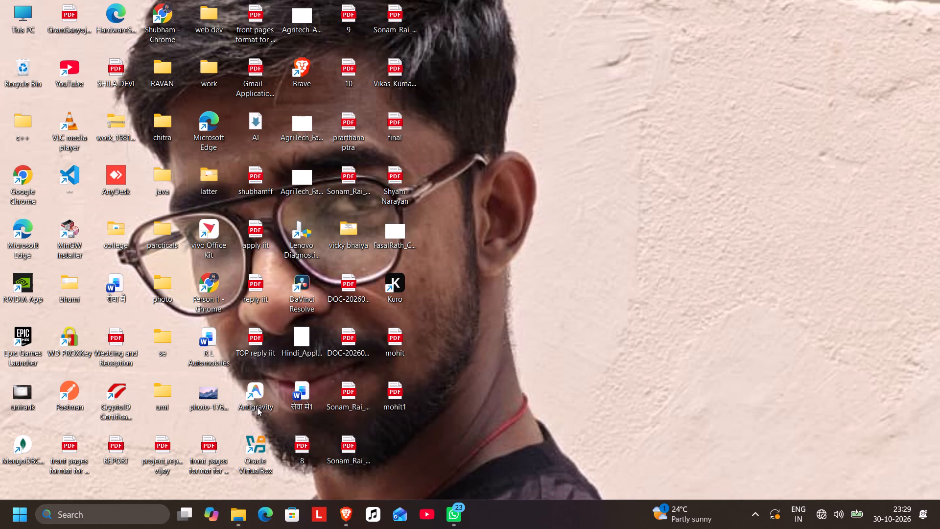
# Open the Word version of the FEC28 case study report from the Downloads folder.
pyautogui.click(238, 516)
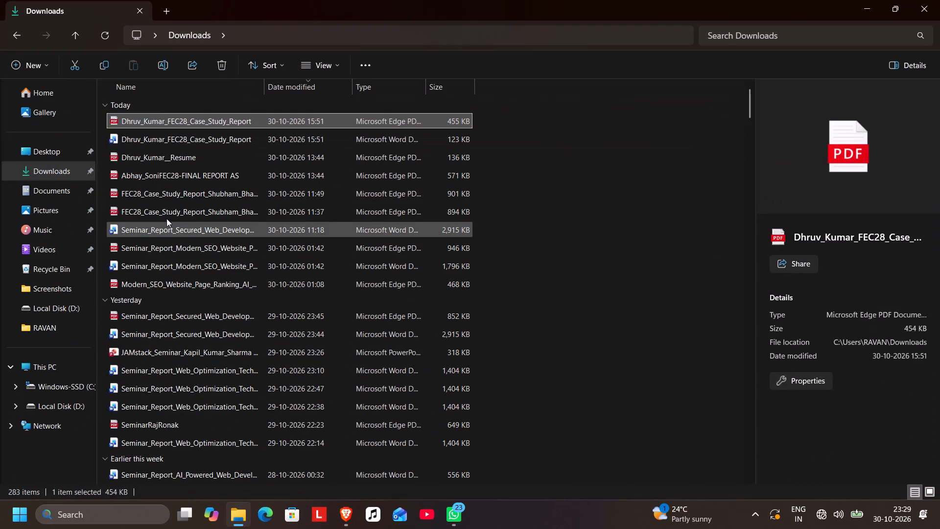
pyautogui.click(202, 135)
pyautogui.rightClick(202, 135)
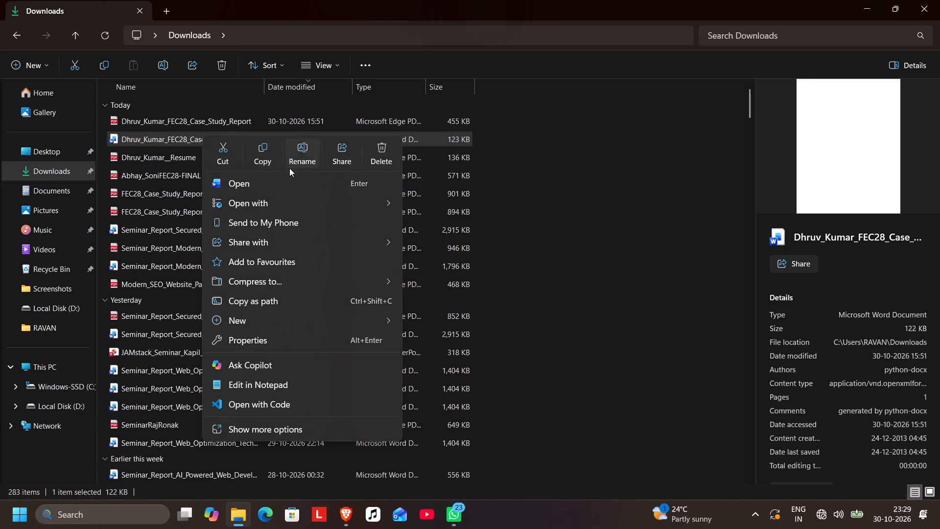
pyautogui.click(534, 186)
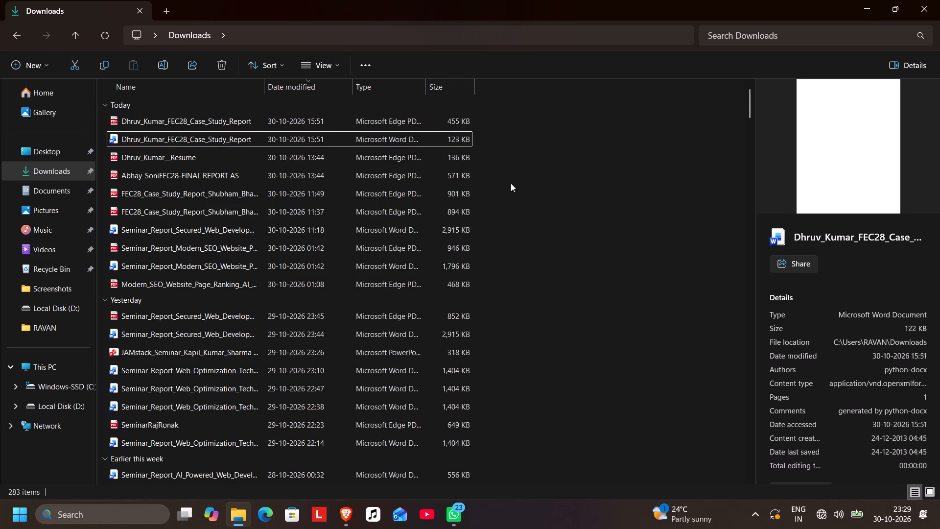
pyautogui.doubleClick(323, 138)
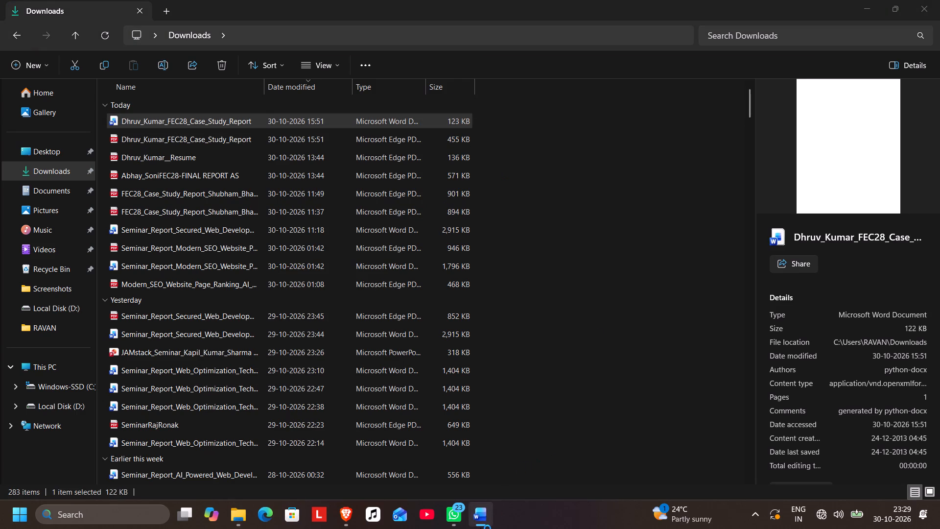
pyautogui.click(480, 528)
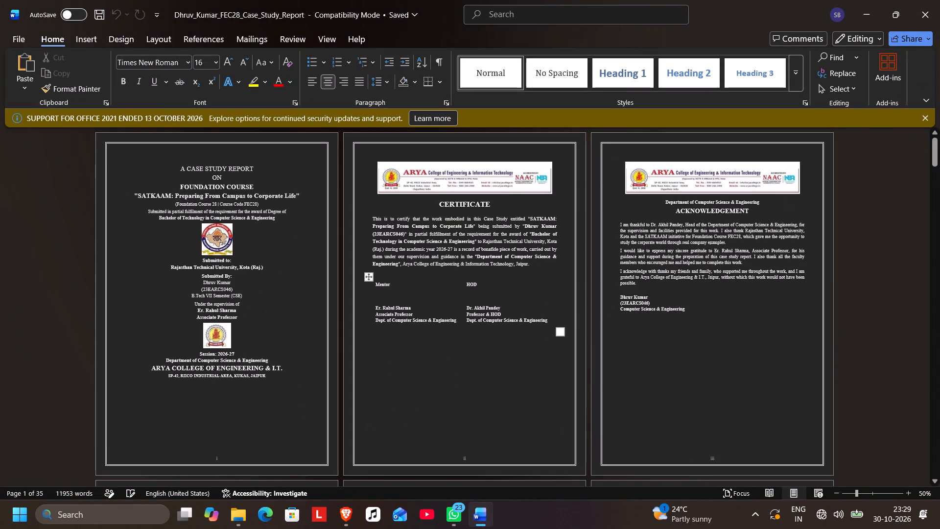
# Insert a blank line below and another above the college logo near the bottom of the cover page.
pyautogui.keyDown('ctrl'); pyautogui.scroll(5, 252, 251); pyautogui.keyUp('ctrl')
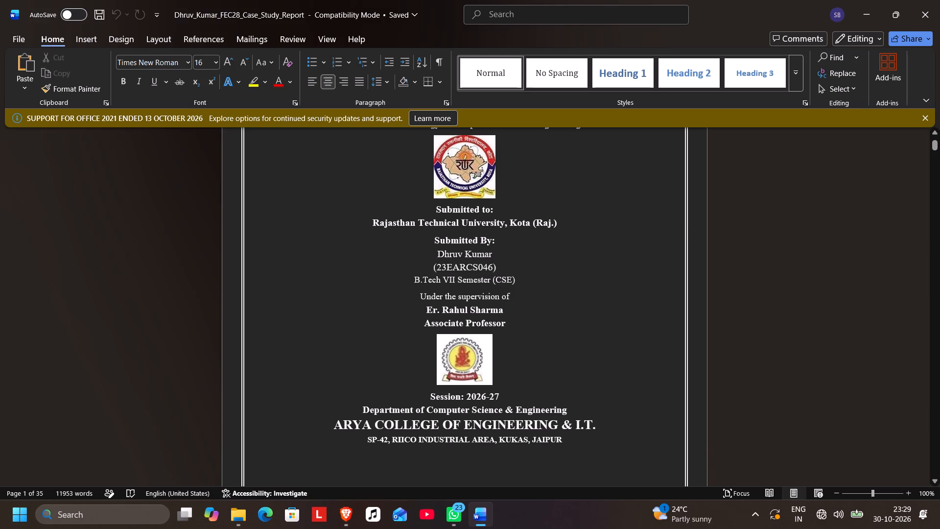
pyautogui.click(503, 364)
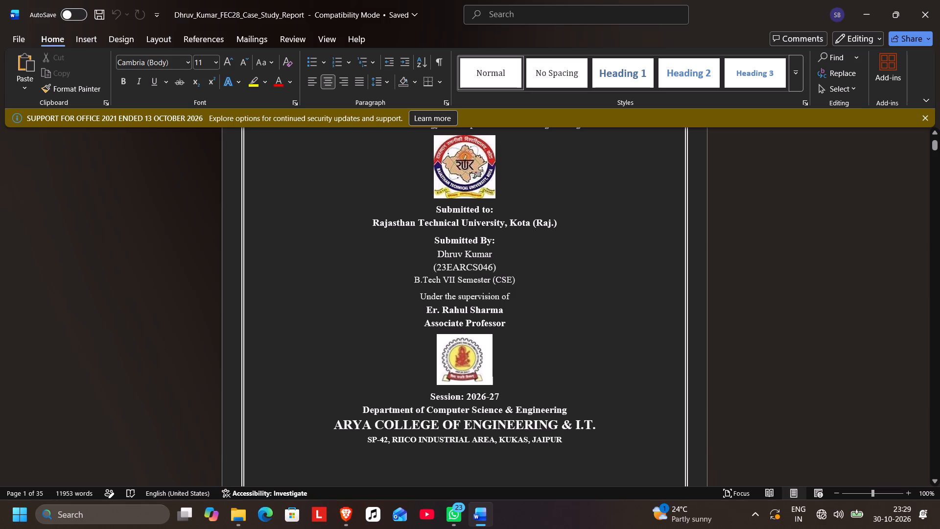
pyautogui.press('Return')
pyautogui.scroll(1, 504, 402)
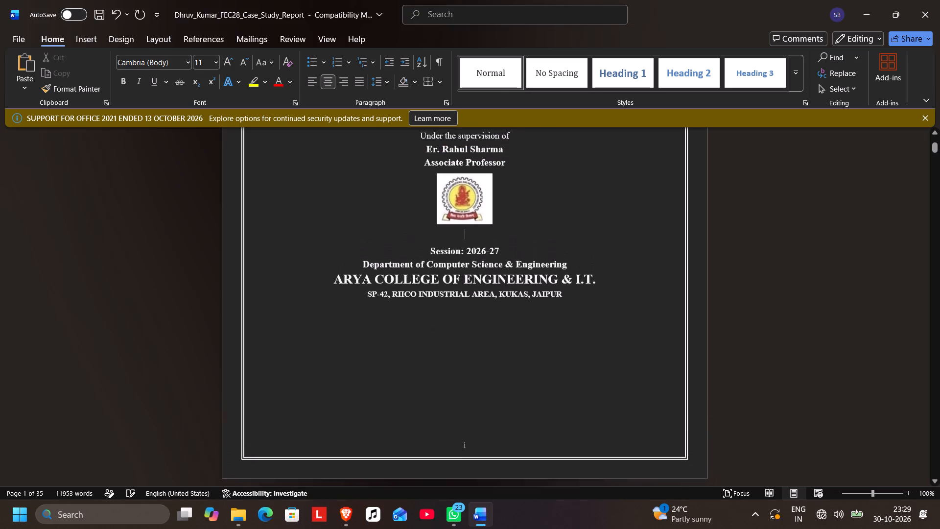
pyautogui.scroll(1, 504, 402)
pyautogui.click(517, 233)
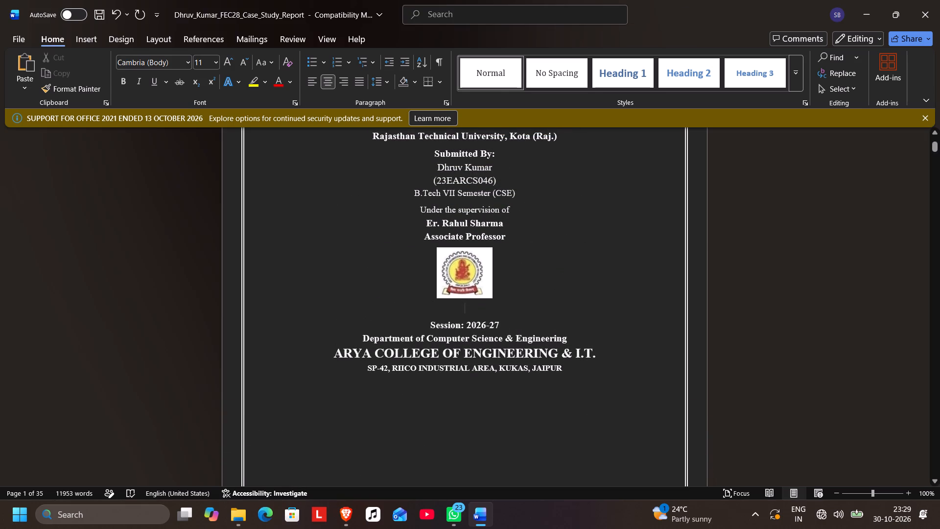
pyautogui.press('Return')
# Make the cover page line "Under the supervision of" bold and set its font size to 14.
pyautogui.scroll(1, 517, 233)
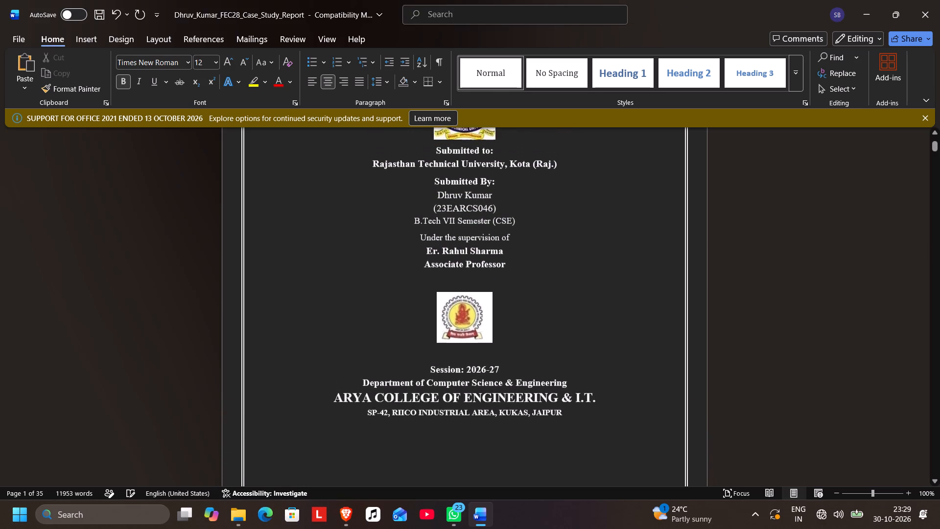
pyautogui.scroll(1, 517, 233)
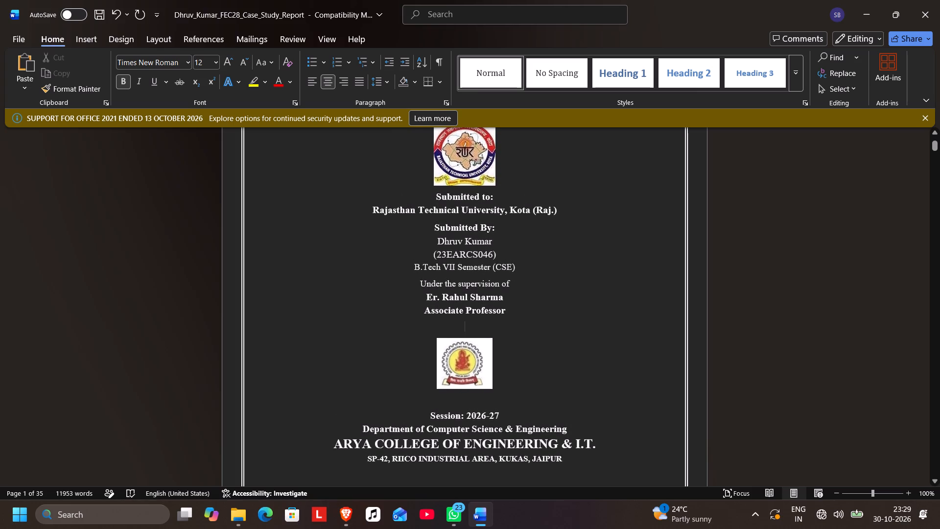
pyautogui.moveTo(416, 280); pyautogui.dragTo(436, 280)
pyautogui.moveTo(436, 280); pyautogui.dragTo(507, 280)
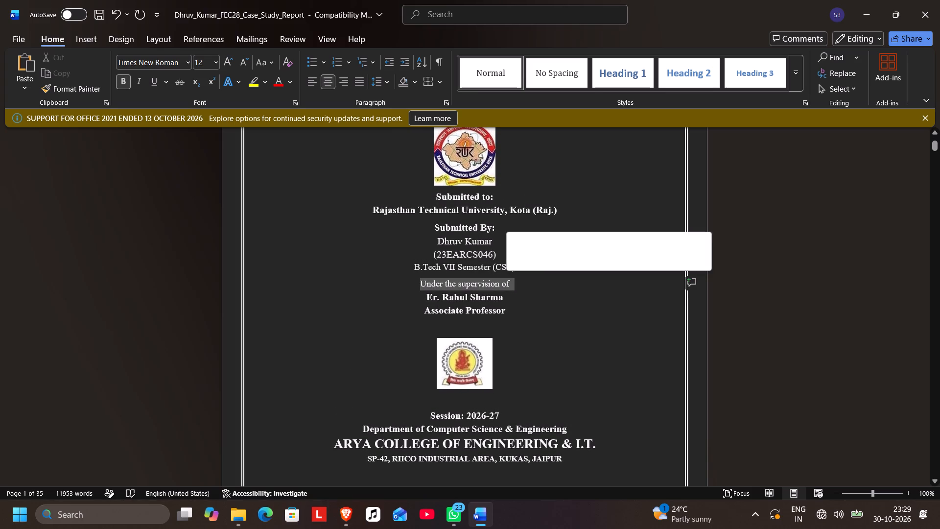
pyautogui.click(513, 264)
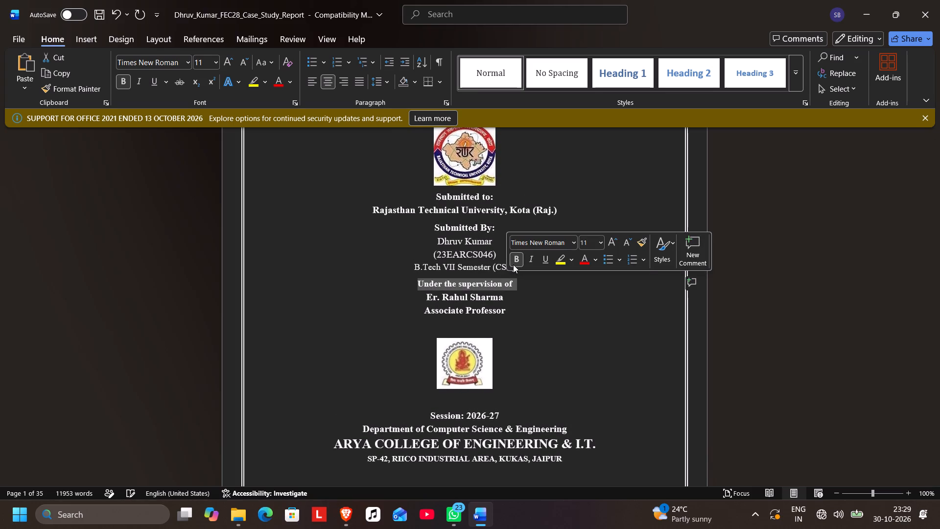
pyautogui.click(599, 245)
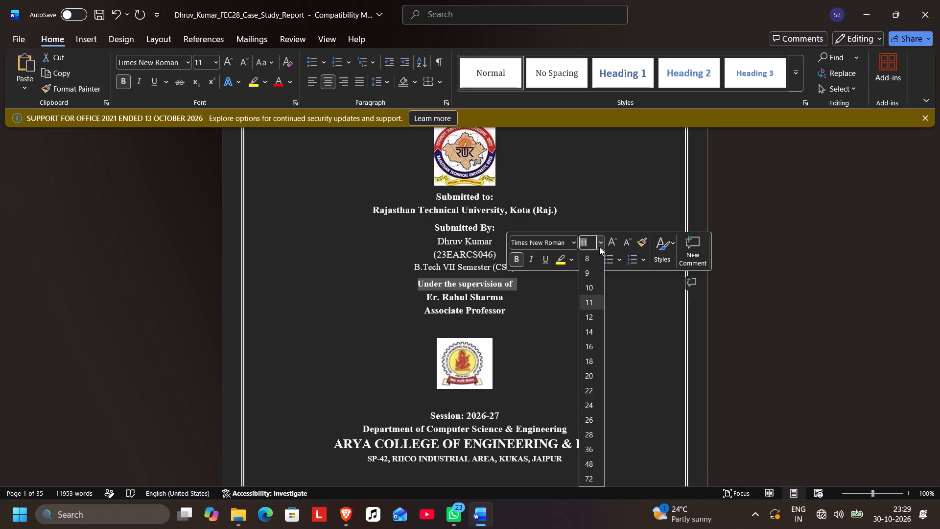
pyautogui.click(593, 329)
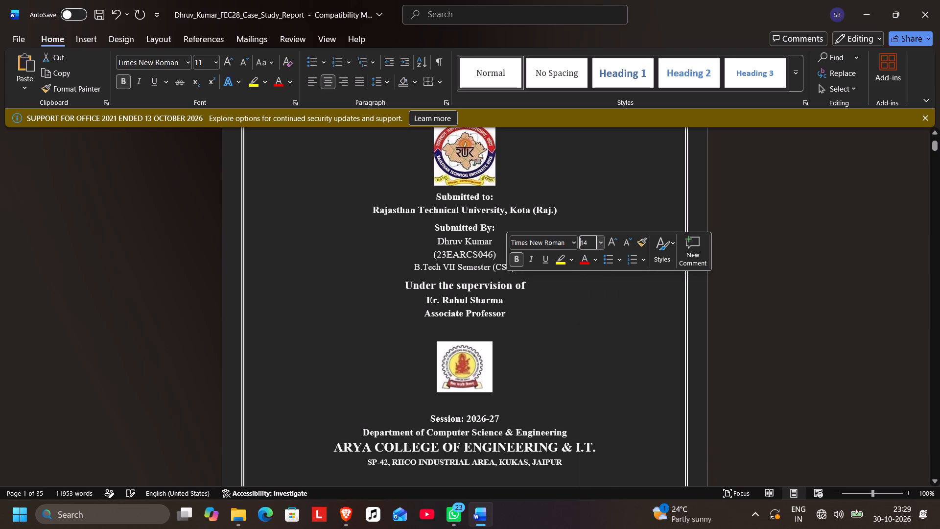
pyautogui.click(398, 231)
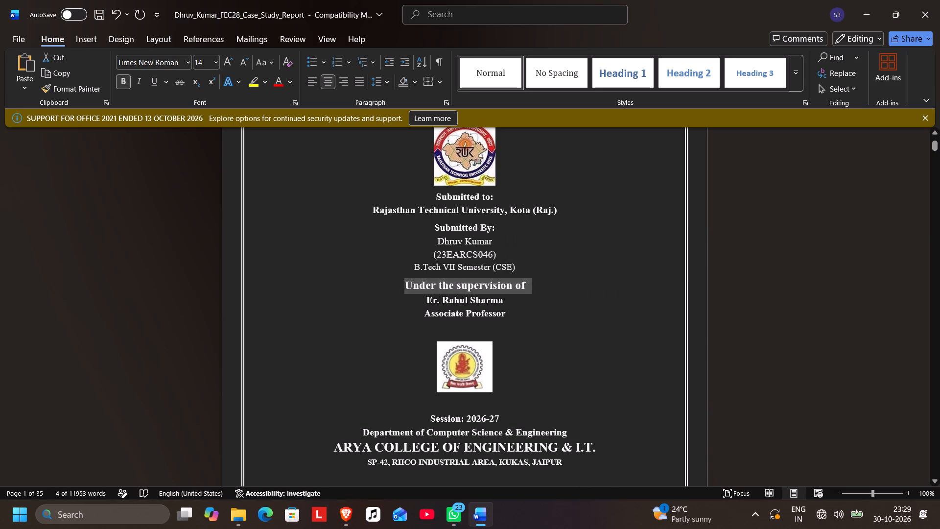
# Set the department, college name and college address lines at the bottom of the cover page to font size 16.
pyautogui.scroll(-1, 486, 261)
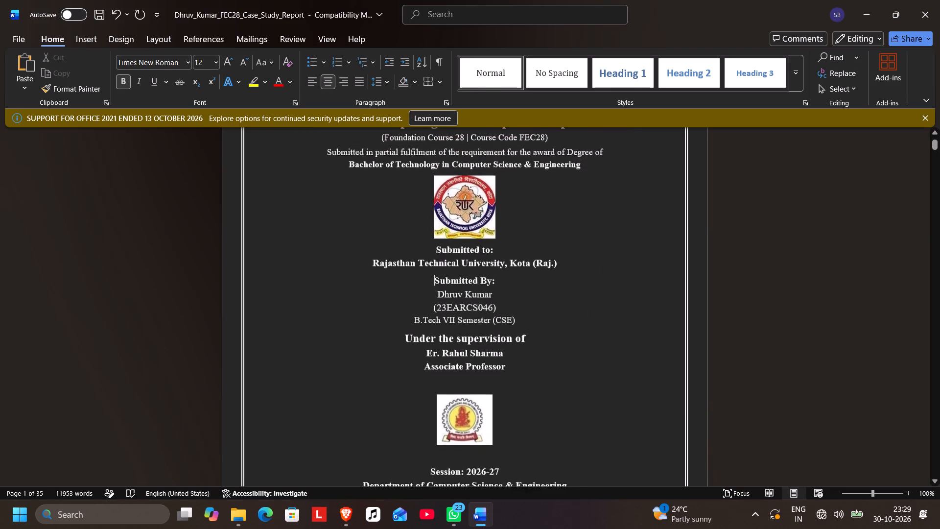
pyautogui.scroll(-1, 486, 261)
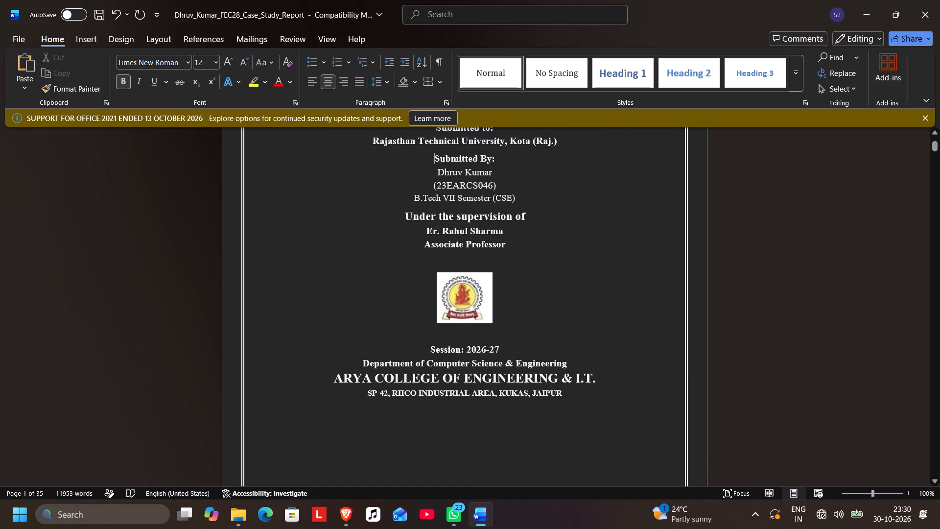
pyautogui.moveTo(355, 363); pyautogui.dragTo(564, 394)
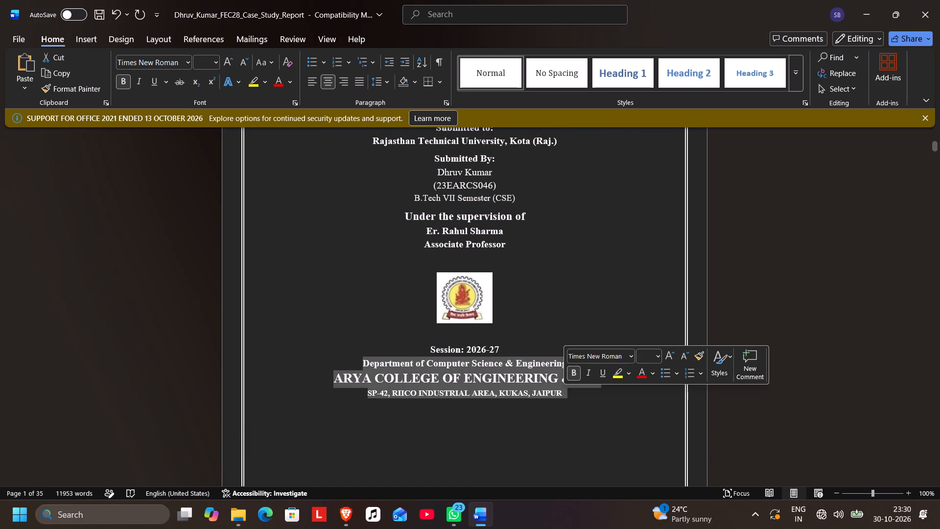
pyautogui.click(660, 357)
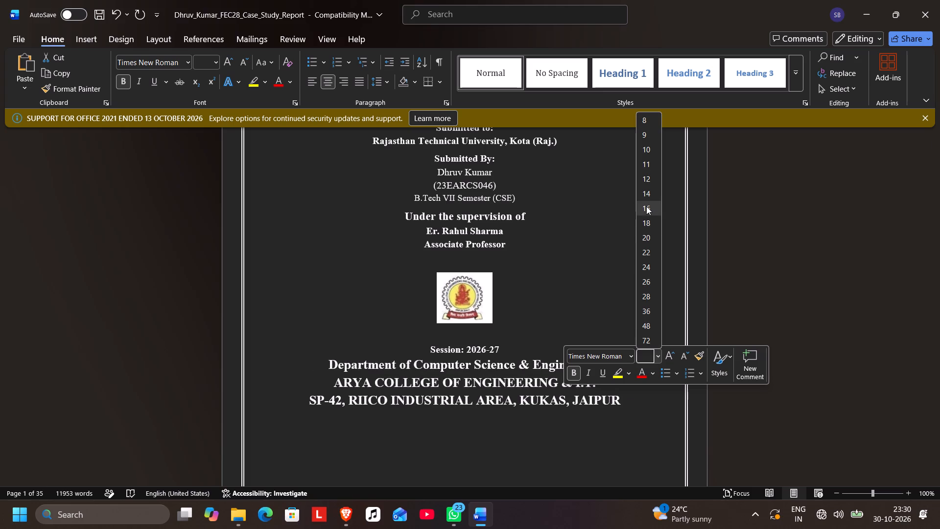
pyautogui.click(645, 209)
pyautogui.click(569, 238)
# Insert a blank line between the "Bachelor of Technology" line and the university logo on the cover page.
pyautogui.scroll(1, 550, 282)
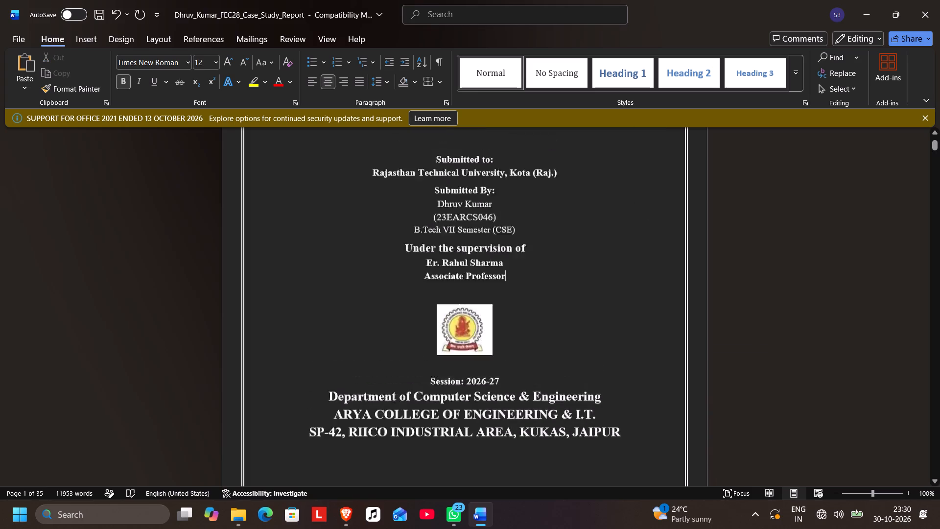
pyautogui.scroll(1, 550, 282)
pyautogui.keyDown('ctrl'); pyautogui.scroll(-4, 550, 282); pyautogui.keyUp('ctrl')
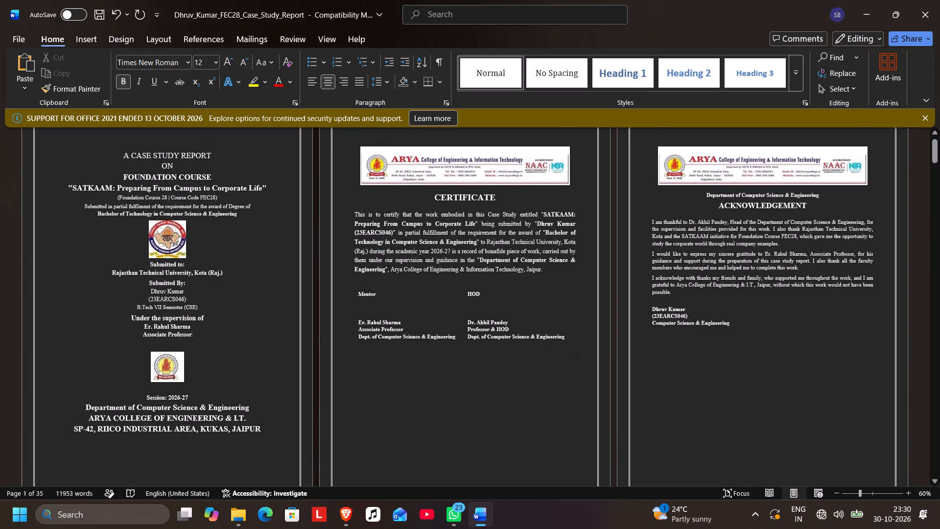
pyautogui.click(241, 216)
pyautogui.press('Return')
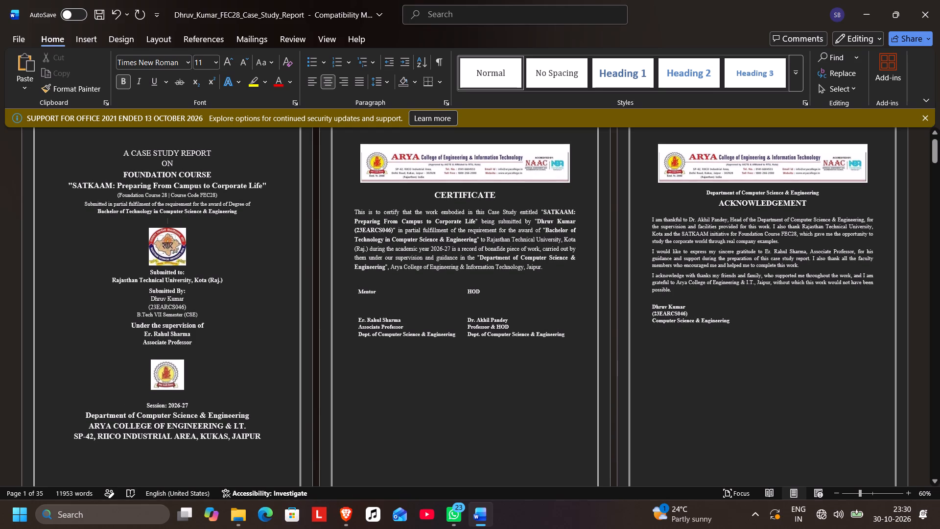
# Insert a blank line between the university logo and the "Submitted to:" line on the cover page.
pyautogui.click(187, 264)
pyautogui.press('Return')
pyautogui.scroll(2, 187, 264)
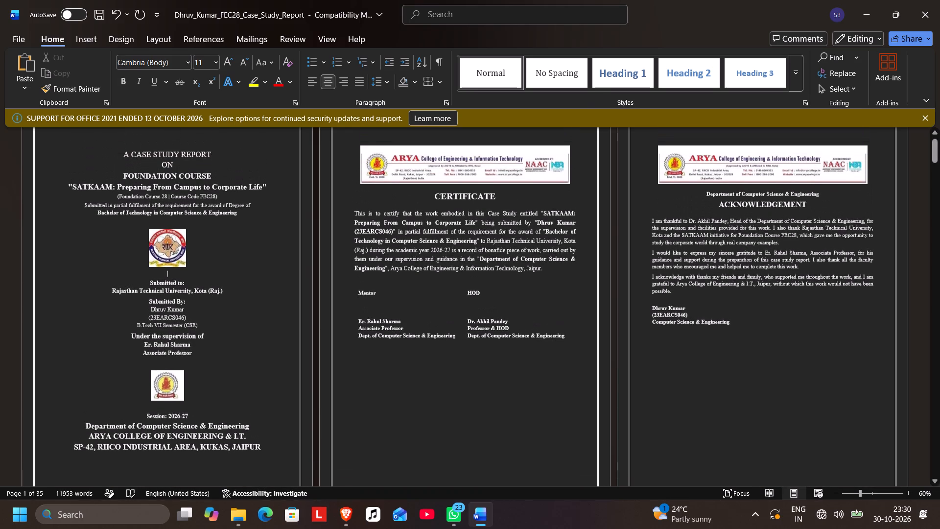
pyautogui.scroll(1, 187, 264)
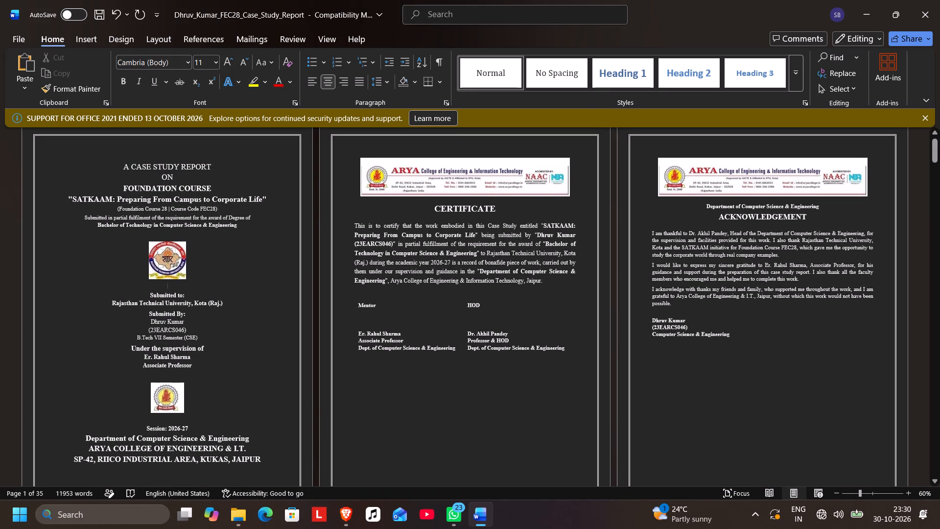
# Remove two of the blank lines between the "Mentor" heading and the mentor's name on the Certificate page.
pyautogui.click(376, 335)
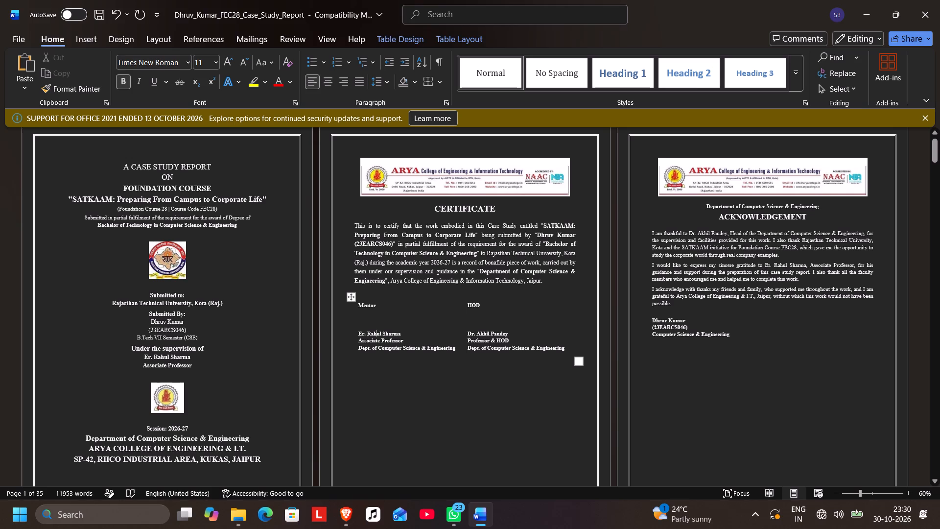
pyautogui.click(356, 330)
pyautogui.click(382, 326)
pyautogui.press('BackSpace')
pyautogui.press('BackSpace')
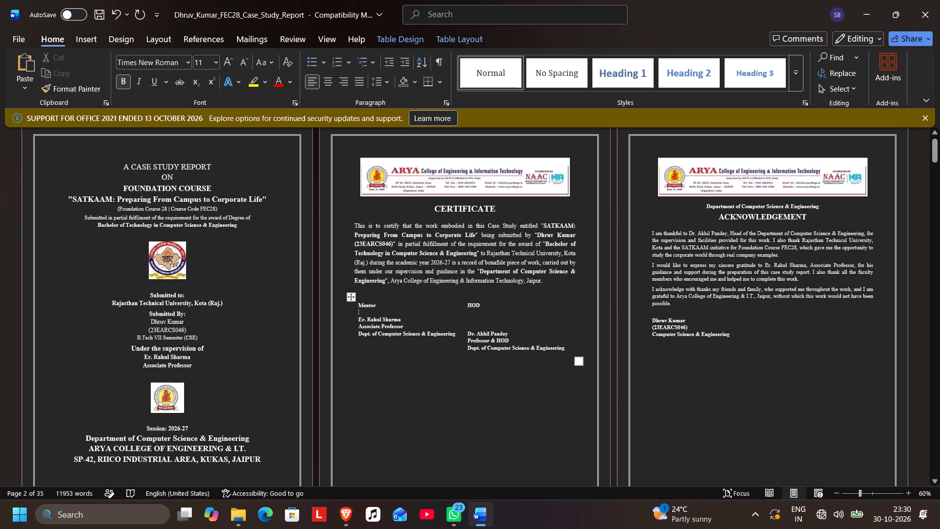
# Indent the "HOD" heading in the Certificate signature table with leading spaces, moving it toward the middle of its column.
pyautogui.click(472, 316)
pyautogui.press('Up')
pyautogui.press('Up')
pyautogui.press('space')
pyautogui.press('space')
pyautogui.press('space')
pyautogui.press('space')
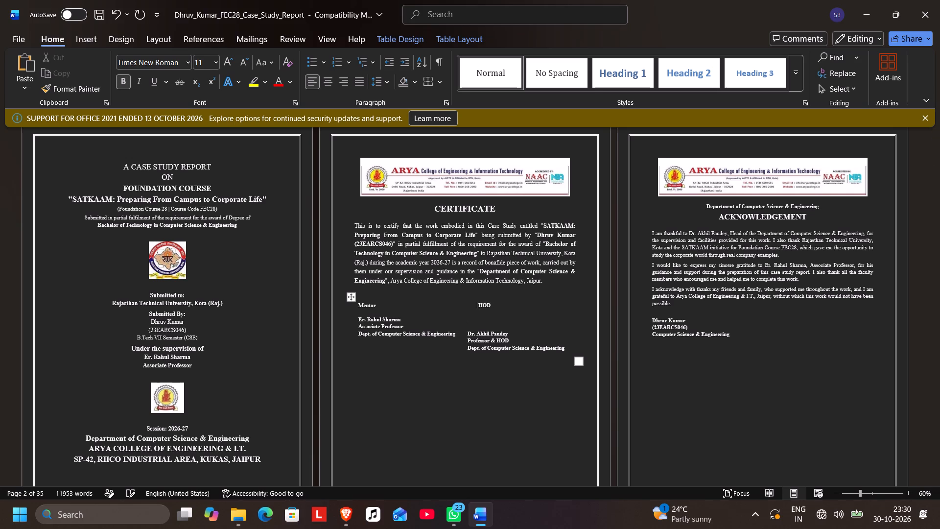
pyautogui.press('space')
pyautogui.press('space')
pyautogui.press('space')
pyautogui.press('space')
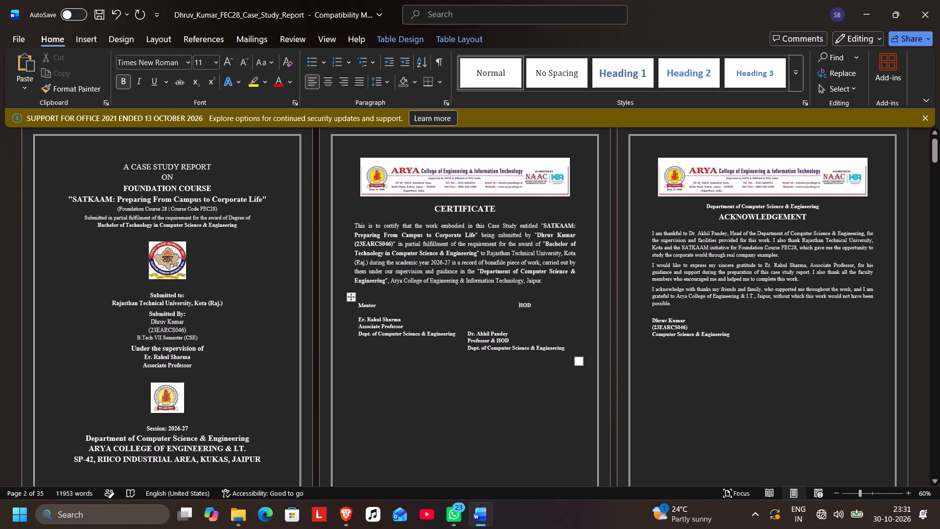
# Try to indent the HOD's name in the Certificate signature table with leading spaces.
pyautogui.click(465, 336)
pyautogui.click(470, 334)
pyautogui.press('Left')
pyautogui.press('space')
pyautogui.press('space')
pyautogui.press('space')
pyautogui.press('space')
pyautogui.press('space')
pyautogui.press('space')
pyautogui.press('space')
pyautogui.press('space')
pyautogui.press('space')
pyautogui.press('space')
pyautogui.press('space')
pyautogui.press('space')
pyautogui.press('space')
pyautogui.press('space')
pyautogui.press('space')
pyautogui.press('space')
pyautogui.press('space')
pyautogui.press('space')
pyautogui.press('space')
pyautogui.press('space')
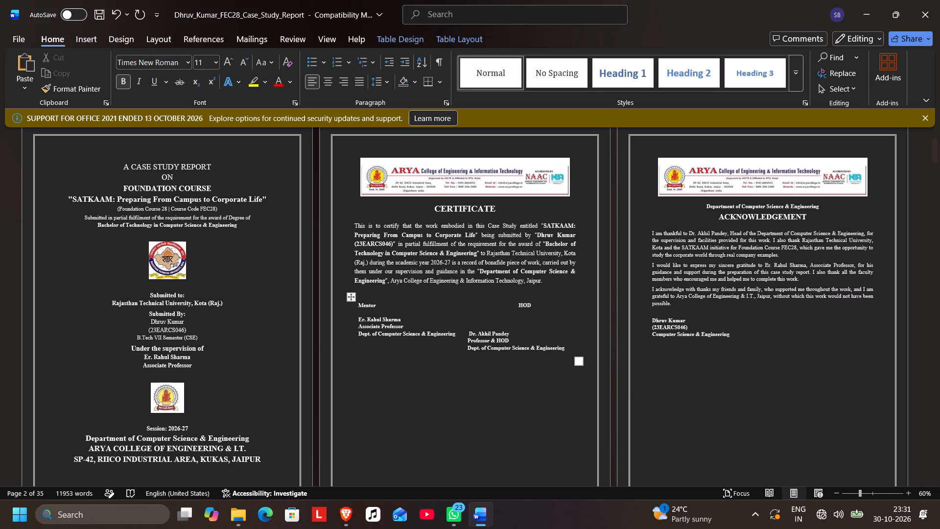
# Delete the leading spaces before the HOD's name and all the blank lines between it and the "HOD" heading.
pyautogui.press('BackSpace')
pyautogui.press('BackSpace')
pyautogui.press('BackSpace')
pyautogui.press('BackSpace')
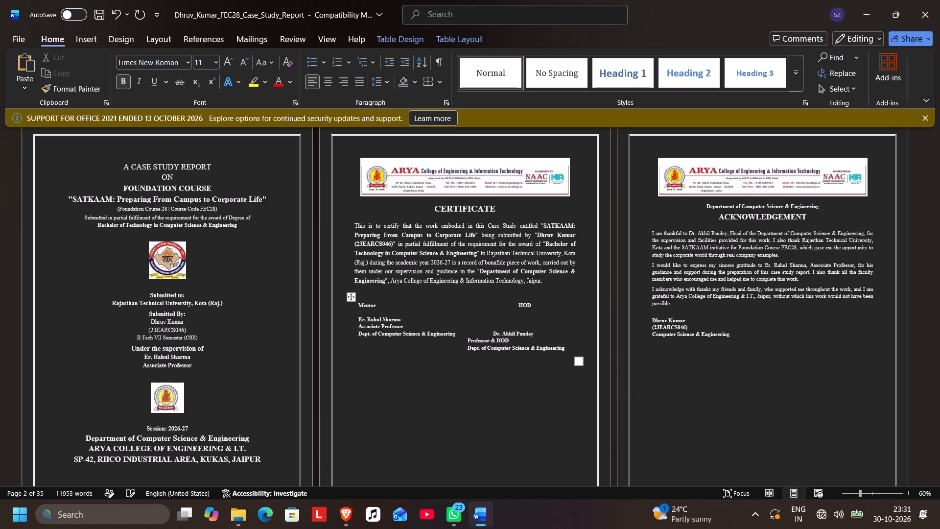
pyautogui.press('BackSpace')
pyautogui.press('BackSpace')
pyautogui.press('BackSpace')
pyautogui.press('BackSpace')
pyautogui.press('BackSpace')
pyautogui.press('BackSpace')
pyautogui.press('BackSpace')
pyautogui.press('BackSpace')
pyautogui.press('BackSpace')
pyautogui.press('BackSpace')
pyautogui.press('BackSpace')
pyautogui.press('BackSpace')
pyautogui.press('BackSpace')
pyautogui.press('BackSpace')
pyautogui.press('BackSpace')
pyautogui.press('BackSpace')
pyautogui.press('BackSpace')
pyautogui.press('BackSpace')
pyautogui.press('BackSpace')
pyautogui.press('BackSpace')
pyautogui.press('BackSpace')
pyautogui.press('BackSpace')
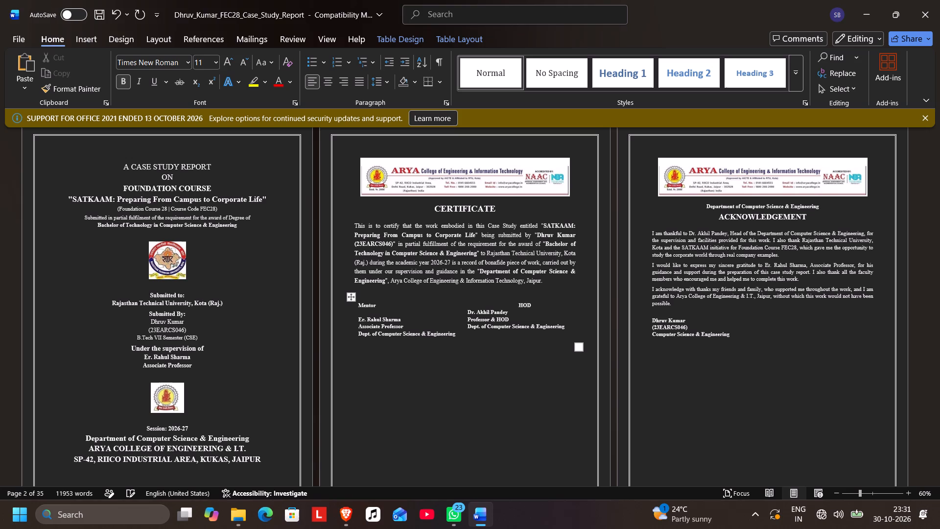
# Indent the HOD's name with leading spaces until it sits beneath the "HOD" heading on the Certificate page.
pyautogui.press('space')
pyautogui.press('space')
pyautogui.press('space')
pyautogui.press('space')
pyautogui.press('space')
pyautogui.press('space')
pyautogui.press('space')
pyautogui.press('space')
pyautogui.press('space')
pyautogui.press('space')
pyautogui.press('space')
pyautogui.press('space')
pyautogui.press('space')
pyautogui.press('space')
pyautogui.press('space')
pyautogui.press('space')
pyautogui.press('space')
pyautogui.press('space')
pyautogui.press('space')
pyautogui.press('space')
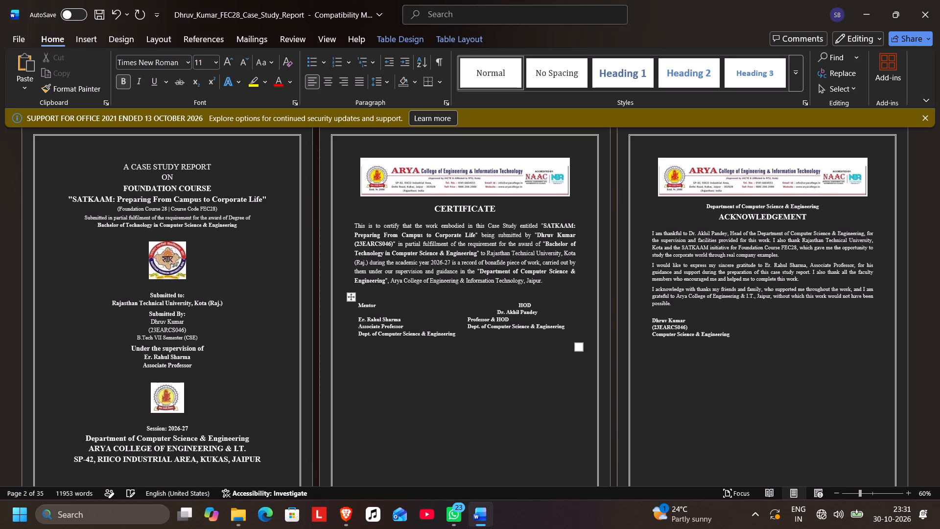
# Indent the "Professor & HOD" line with leading spaces to line it up approximately with the HOD's name.
pyautogui.click(469, 318)
pyautogui.press('space')
pyautogui.press('space')
pyautogui.press('space')
pyautogui.press('space')
pyautogui.press('space')
pyautogui.press('space')
pyautogui.press('space')
pyautogui.press('space')
pyautogui.press('space')
pyautogui.press('space')
pyautogui.press('space')
pyautogui.press('space')
pyautogui.press('space')
pyautogui.press('space')
pyautogui.press('space')
pyautogui.press('space')
pyautogui.press('space')
pyautogui.press('space')
pyautogui.press('space')
pyautogui.press('space')
pyautogui.press('space')
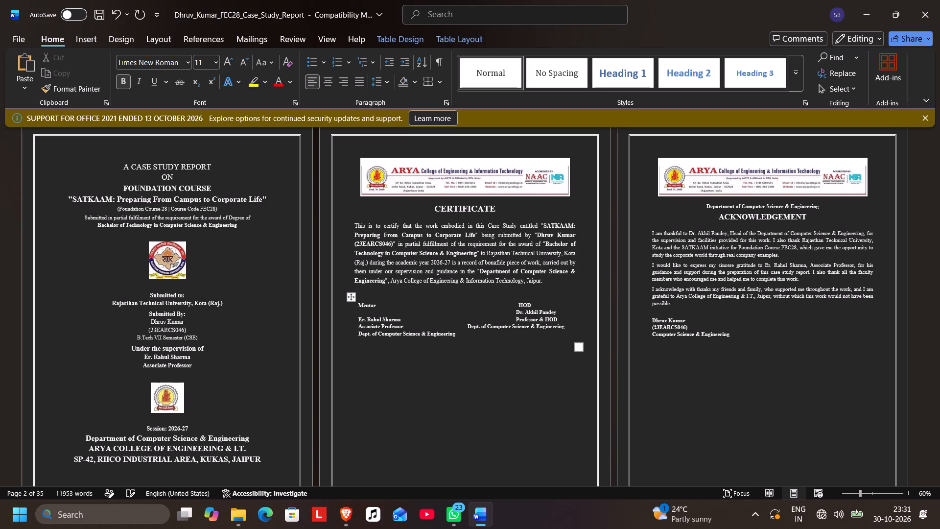
pyautogui.press('BackSpace')
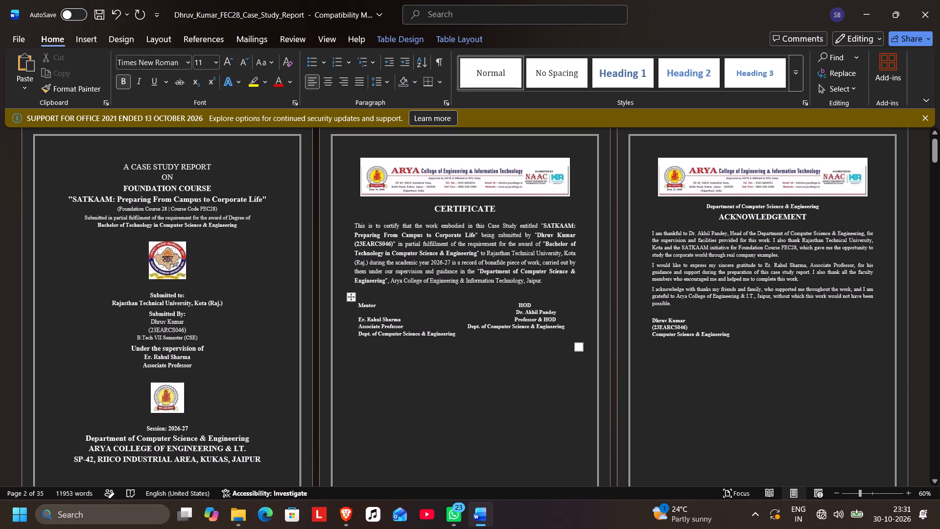
# Indent the HOD's "Dept. of Computer Science & Engineering" line with leading spaces, shifting it toward the "Professor & HOD" line above it.
pyautogui.press('Left')
pyautogui.press('Left')
pyautogui.press('Down')
pyautogui.press('Left')
pyautogui.press('Left')
pyautogui.press('Left')
pyautogui.press('Left')
pyautogui.press('Left')
pyautogui.press('Left')
pyautogui.press('Left')
pyautogui.press('Left')
pyautogui.press('Left')
pyautogui.press('Left')
pyautogui.press('Left')
pyautogui.press('Left')
pyautogui.press('Left')
pyautogui.press('Left')
pyautogui.press('Left')
pyautogui.press('Left')
pyautogui.press('Left')
pyautogui.press('Left')
pyautogui.press('Left')
pyautogui.press('Left')
pyautogui.press('Right')
pyautogui.press('space')
pyautogui.press('space')
pyautogui.press('space')
pyautogui.press('space')
pyautogui.press('space')
pyautogui.press('space')
pyautogui.press('space')
pyautogui.press('space')
pyautogui.press('space')
pyautogui.press('space')
pyautogui.press('space')
pyautogui.press('space')
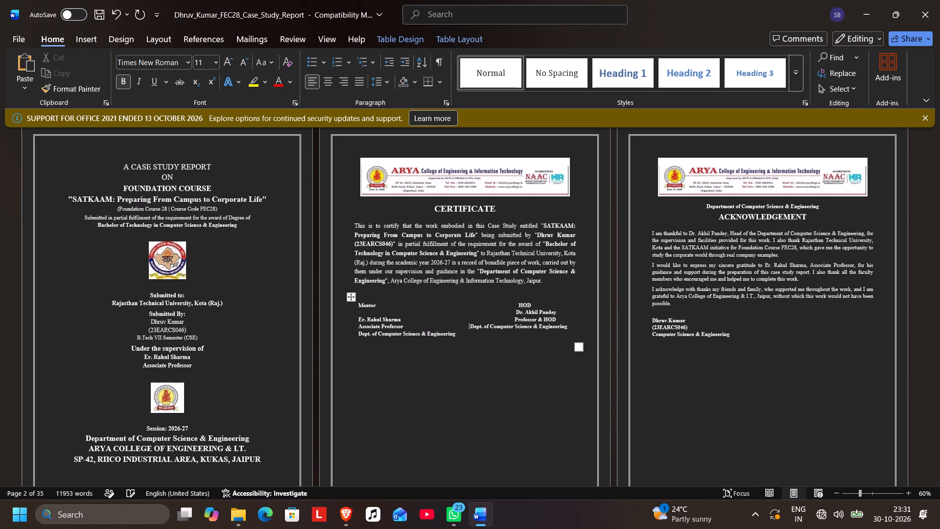
pyautogui.press('BackSpace')
pyautogui.press('space')
pyautogui.press('space')
pyautogui.press('space')
pyautogui.press('space')
pyautogui.press('space')
pyautogui.press('space')
pyautogui.press('space')
pyautogui.press('space')
pyautogui.press('space')
pyautogui.press('space')
pyautogui.press('space')
pyautogui.press('space')
pyautogui.press('space')
pyautogui.press('space')
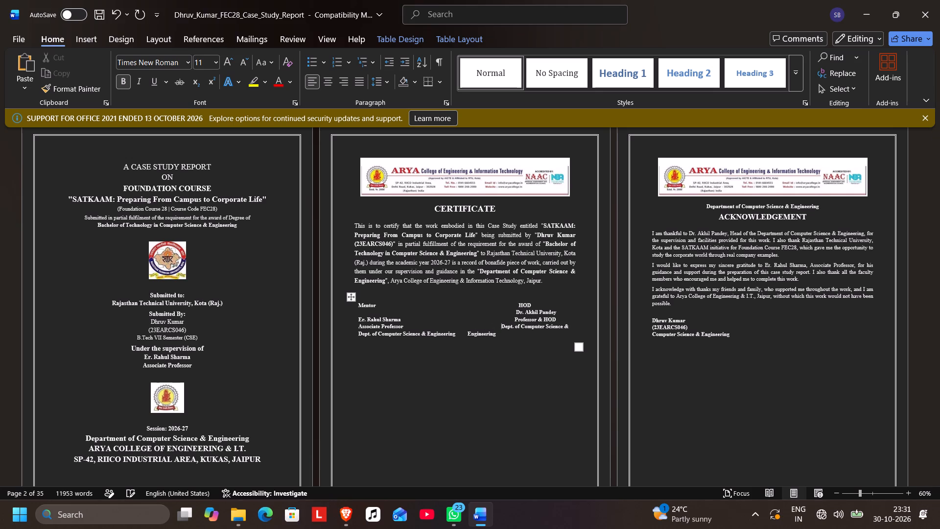
pyautogui.press('space')
pyautogui.press('space')
pyautogui.press('space')
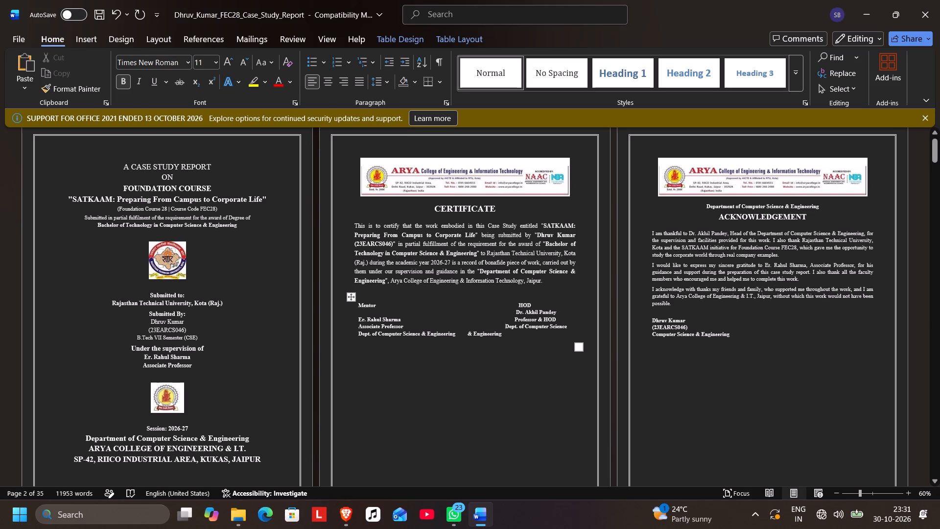
# Delete the excess leading spaces before the HOD's department line until it fits on one line with a slight indent.
pyautogui.press('BackSpace')
pyautogui.press('BackSpace')
pyautogui.press('BackSpace')
pyautogui.press('BackSpace')
pyautogui.press('BackSpace')
pyautogui.press('BackSpace')
pyautogui.press('BackSpace')
pyautogui.press('BackSpace')
pyautogui.press('BackSpace')
pyautogui.press('BackSpace')
pyautogui.press('BackSpace')
pyautogui.press('BackSpace')
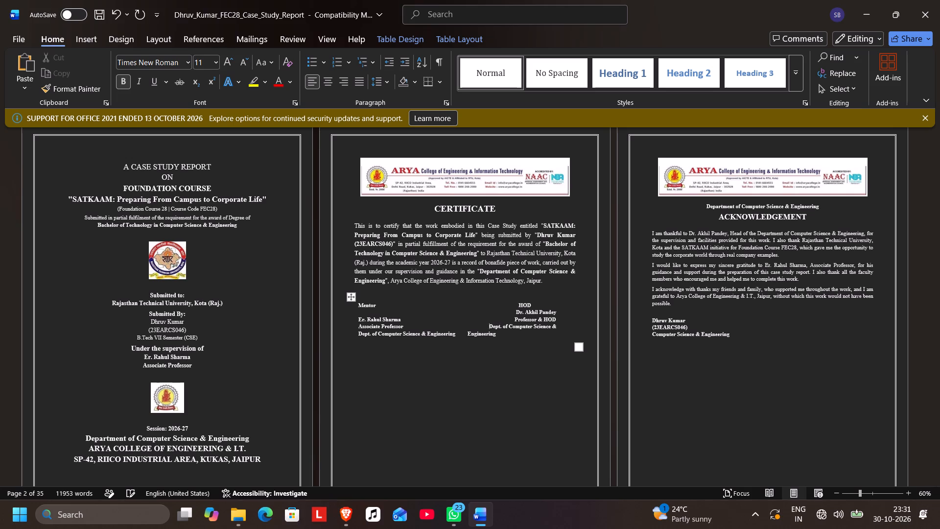
pyautogui.press('BackSpace')
pyautogui.press('BackSpace')
pyautogui.press('BackSpace')
pyautogui.press('BackSpace')
pyautogui.press('BackSpace')
pyautogui.press('BackSpace')
pyautogui.press('BackSpace')
pyautogui.press('BackSpace')
pyautogui.press('BackSpace')
pyautogui.press('BackSpace')
pyautogui.press('BackSpace')
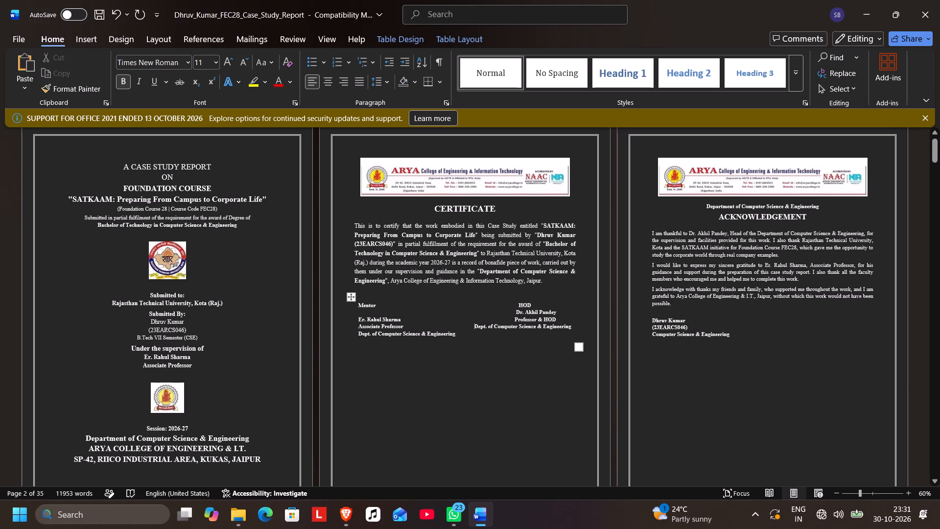
# Delete the blank line between the "Mentor" heading and the mentor's name in the Certificate signature table.
pyautogui.click(359, 318)
pyautogui.press('BackSpace')
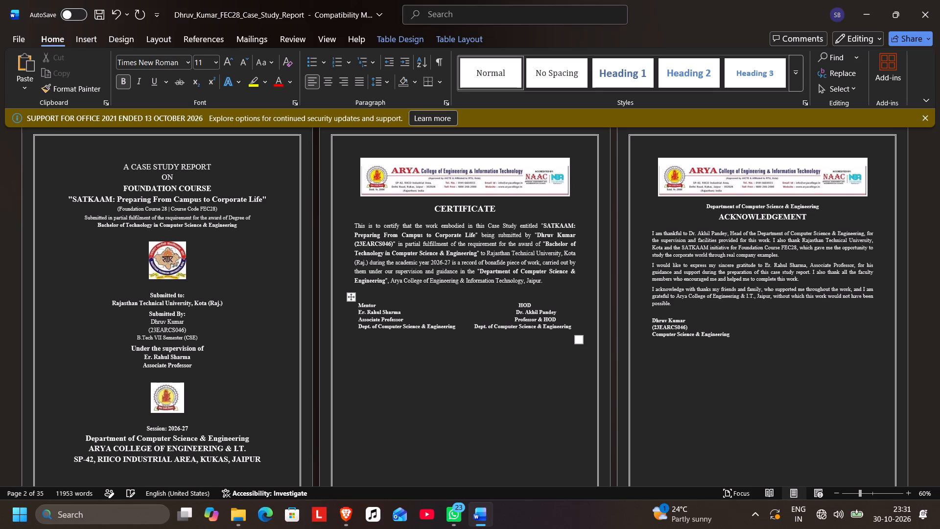
pyautogui.click(549, 381)
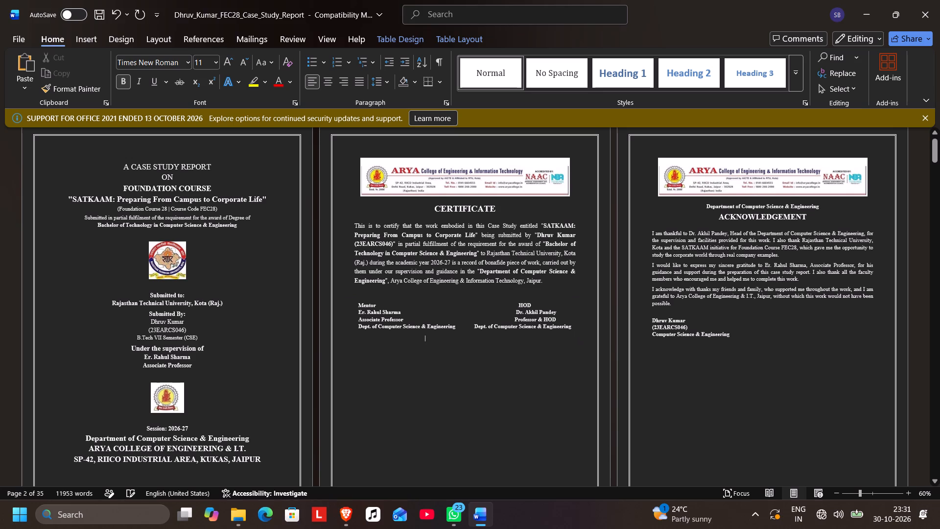
# Indent the student's name below the Acknowledgement text with leading spaces until it sits near the page's right margin.
pyautogui.scroll(-1, 549, 381)
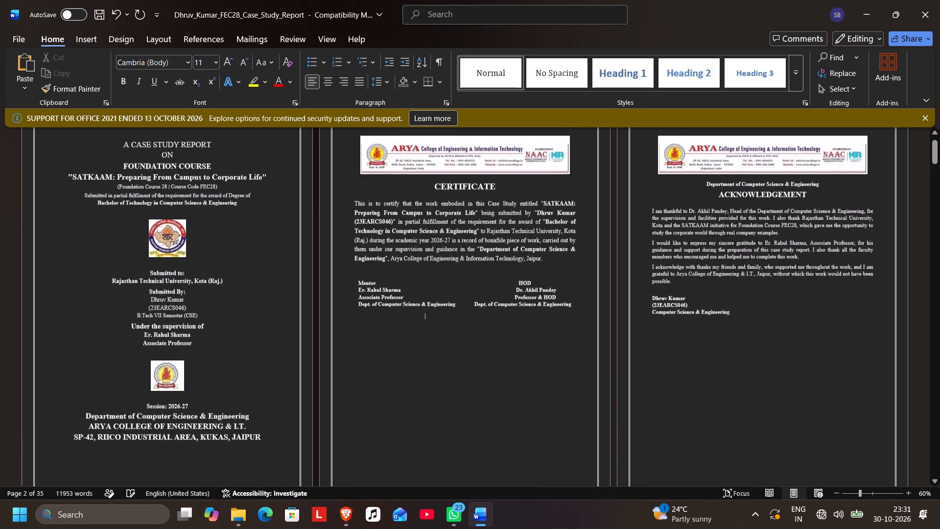
pyautogui.scroll(-1, 549, 381)
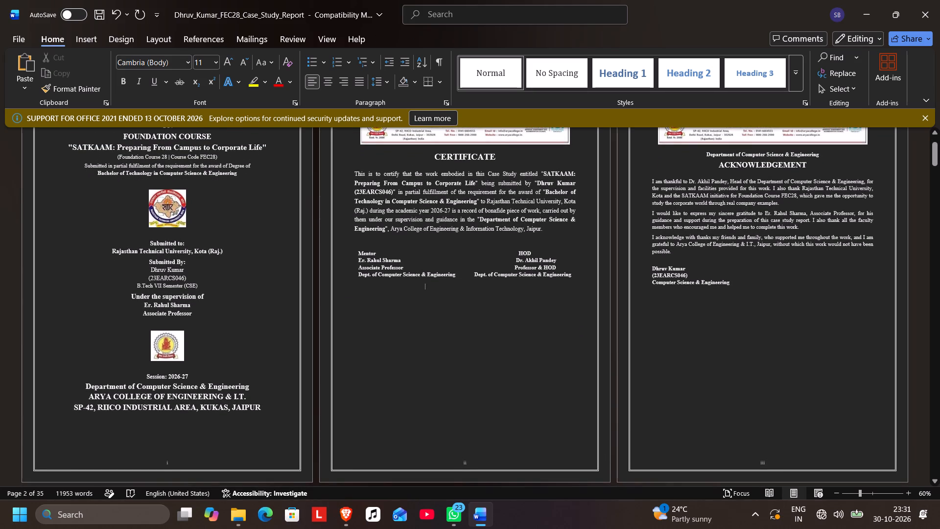
pyautogui.click(651, 269)
pyautogui.press('space')
pyautogui.press('space')
pyautogui.press('space')
pyautogui.press('space')
pyautogui.press('space')
pyautogui.press('space')
pyautogui.press('space')
pyautogui.press('space')
pyautogui.press('space')
pyautogui.press('space')
pyautogui.press('space')
pyautogui.press('space')
pyautogui.press('space')
pyautogui.press('space')
pyautogui.press('space')
pyautogui.press('space')
pyautogui.press('space')
pyautogui.press('space')
pyautogui.press('space')
pyautogui.press('space')
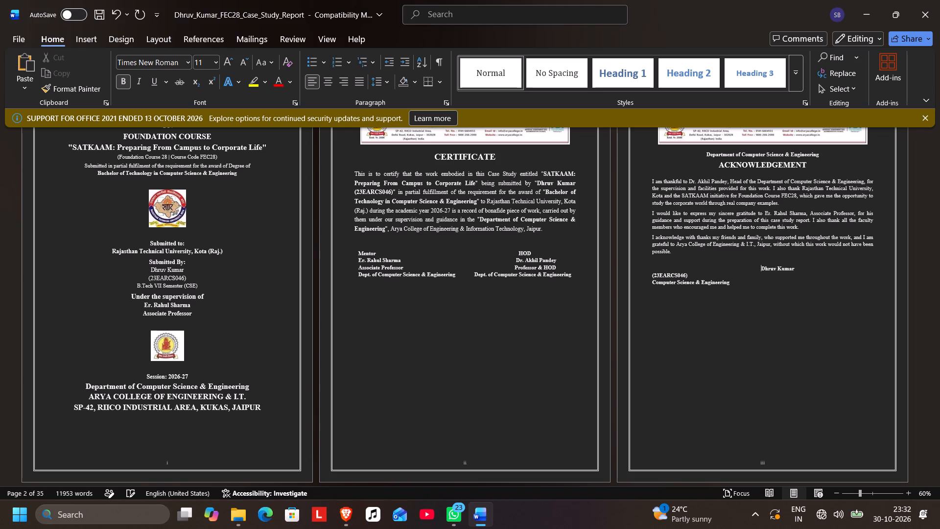
pyautogui.press('space')
pyautogui.press('space')
pyautogui.press('space')
pyautogui.press('space')
pyautogui.press('space')
pyautogui.press('space')
pyautogui.press('space')
pyautogui.press('space')
pyautogui.press('space')
pyautogui.press('space')
pyautogui.press('space')
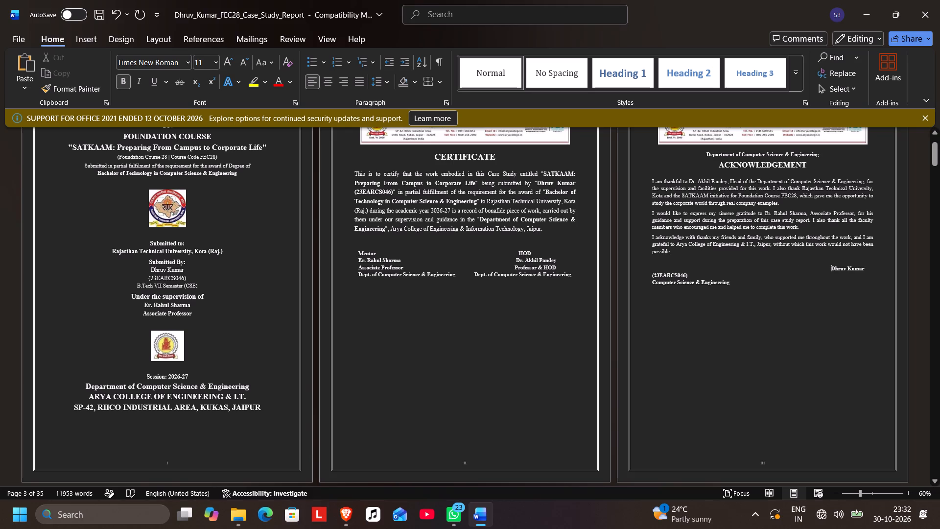
# Indent the student's roll number line with leading spaces until it lines up beneath the student's name on the Acknowledgement page.
pyautogui.click(647, 274)
pyautogui.press('space')
pyautogui.press('space')
pyautogui.press('space')
pyautogui.press('space')
pyautogui.press('space')
pyautogui.press('space')
pyautogui.press('space')
pyautogui.press('space')
pyautogui.press('space')
pyautogui.press('space')
pyautogui.press('space')
pyautogui.press('space')
pyautogui.press('space')
pyautogui.press('space')
pyautogui.press('space')
pyautogui.press('space')
pyautogui.press('space')
pyautogui.press('space')
pyautogui.press('space')
pyautogui.press('space')
pyautogui.press('BackSpace')
pyautogui.press('BackSpace')
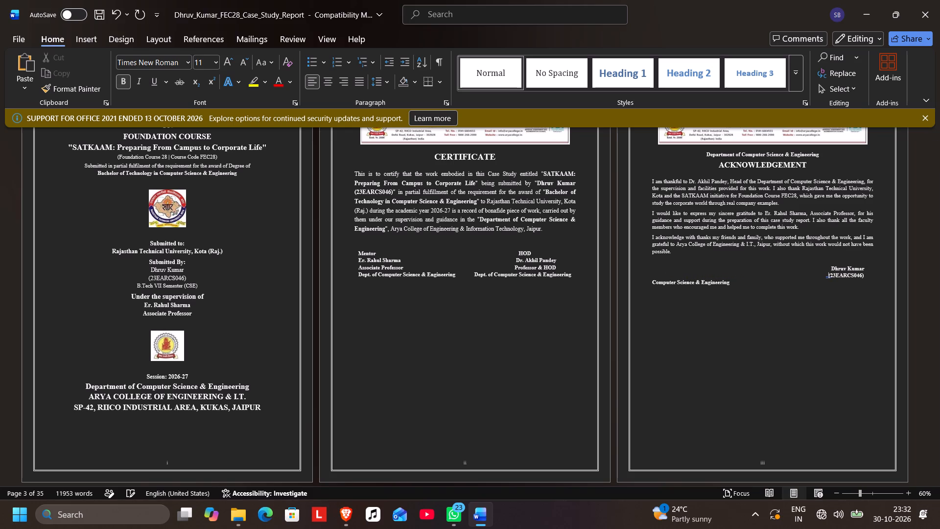
pyautogui.press('space')
pyautogui.press('space')
# Indent the "Computer Science & Engineering" line with leading spaces so it ends roughly beneath the student's name and roll number.
pyautogui.click(651, 282)
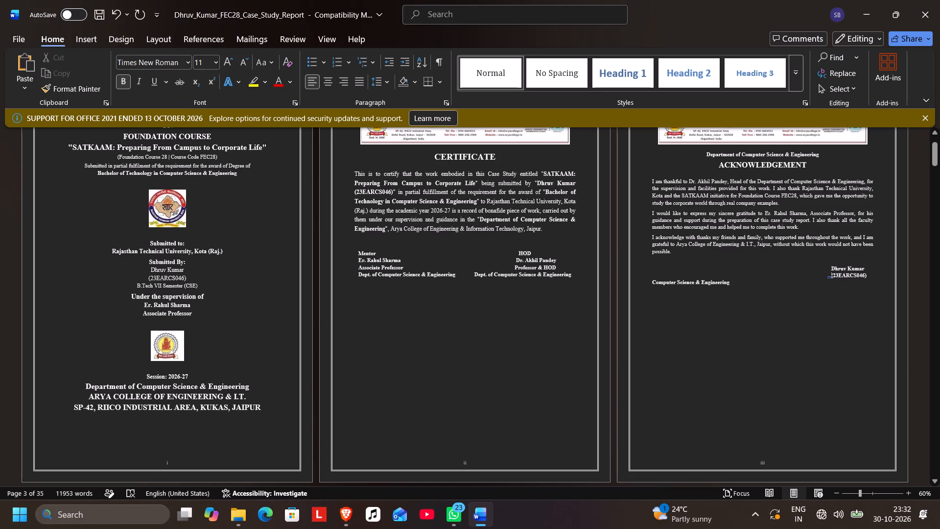
pyautogui.press('space')
pyautogui.press('space')
pyautogui.press('space')
pyautogui.press('space')
pyautogui.press('space')
pyautogui.press('space')
pyautogui.press('space')
pyautogui.press('space')
pyautogui.press('space')
pyautogui.press('space')
pyautogui.press('space')
pyautogui.press('space')
pyautogui.press('space')
pyautogui.press('space')
pyautogui.press('space')
pyautogui.press('space')
pyautogui.press('space')
pyautogui.press('space')
pyautogui.press('space')
pyautogui.press('space')
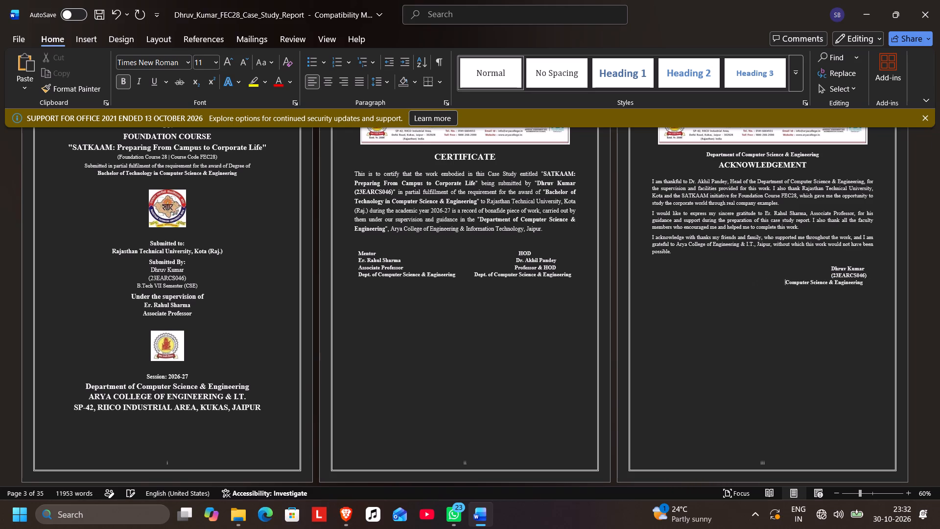
# Shift the "Computer Science & Engineering" line further with leading spaces so it ends near the Acknowledgement text's right margin.
pyautogui.press('space')
pyautogui.press('space')
pyautogui.press('space')
pyautogui.press('space')
pyautogui.press('BackSpace')
# Remove leading spaces before the student's name so it sits roughly centred above the "Computer Science & Engineering" line in the Acknowledgement.
pyautogui.click(830, 271)
pyautogui.press('BackSpace')
pyautogui.press('BackSpace')
pyautogui.press('BackSpace')
pyautogui.press('BackSpace')
pyautogui.press('BackSpace')
pyautogui.press('BackSpace')
pyautogui.press('BackSpace')
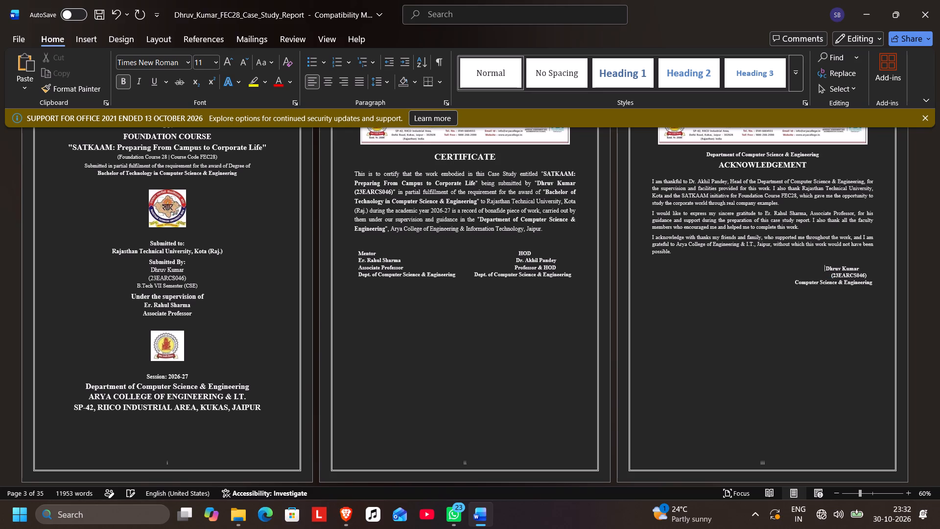
pyautogui.press('BackSpace')
pyautogui.press('BackSpace')
pyautogui.press('BackSpace')
# Remove leading spaces before the roll number so it lines up beneath the student's name in the Acknowledgement signature block.
pyautogui.press('Down')
pyautogui.press('BackSpace')
pyautogui.press('BackSpace')
pyautogui.press('BackSpace')
pyautogui.press('BackSpace')
pyautogui.press('BackSpace')
pyautogui.press('BackSpace')
pyautogui.press('BackSpace')
pyautogui.press('BackSpace')
pyautogui.press('BackSpace')
pyautogui.press('BackSpace')
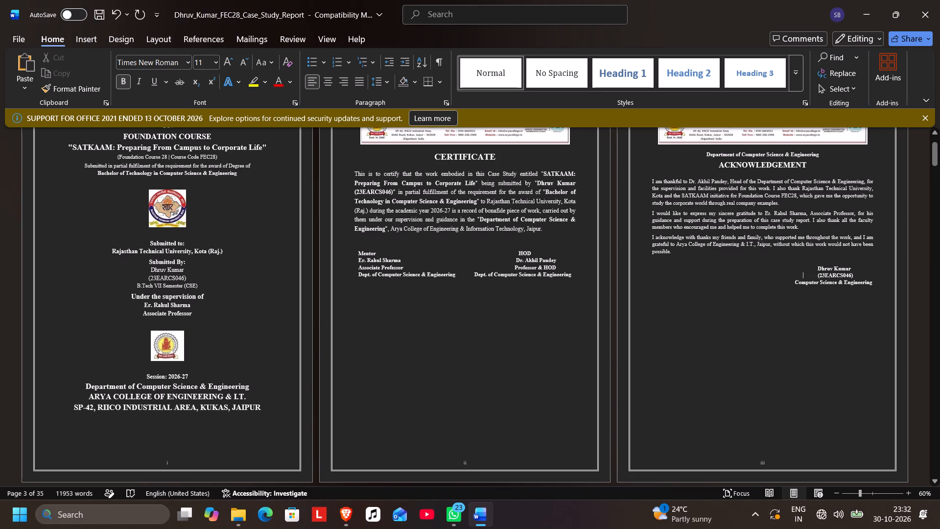
# Look through the report's pages from the contents list into the case studies, and check the Acknowledgement signature block up close.
pyautogui.scroll(-2, 750, 237)
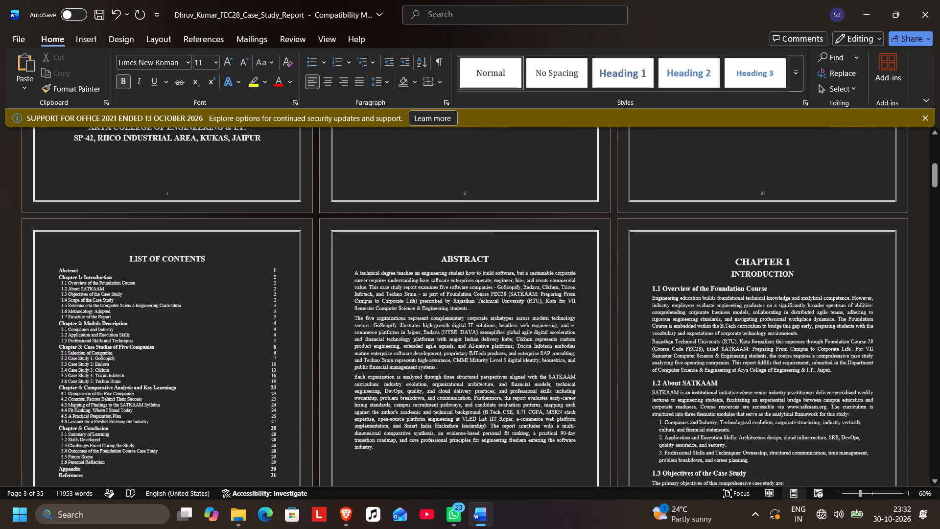
pyautogui.scroll(-1, 750, 237)
pyautogui.hscroll(1, 245, 309)
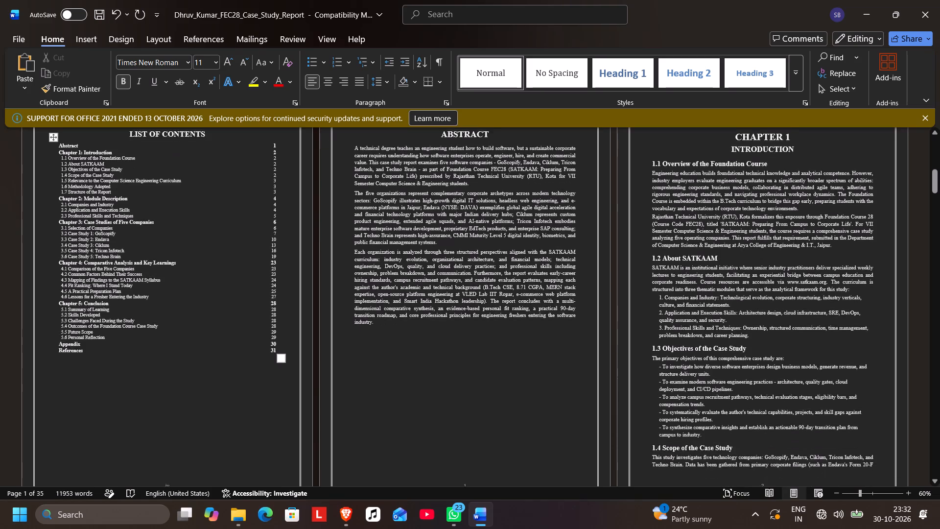
pyautogui.hscroll(1, 245, 309)
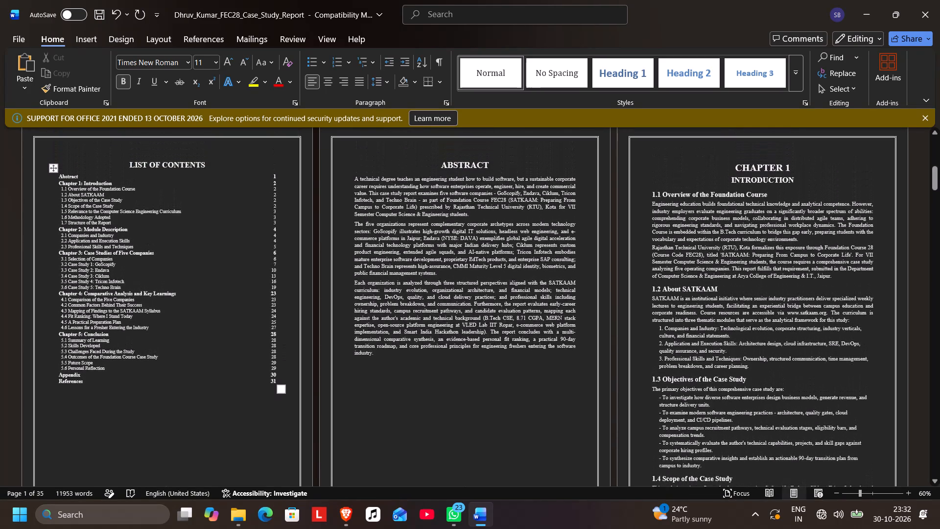
pyautogui.hscroll(1, 245, 309)
pyautogui.scroll(-5, 522, 358)
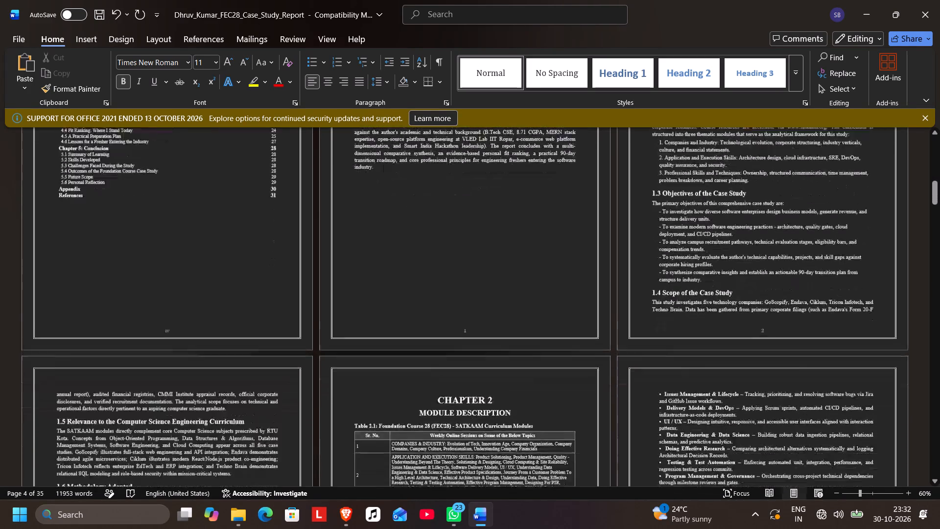
pyautogui.scroll(-11, 522, 358)
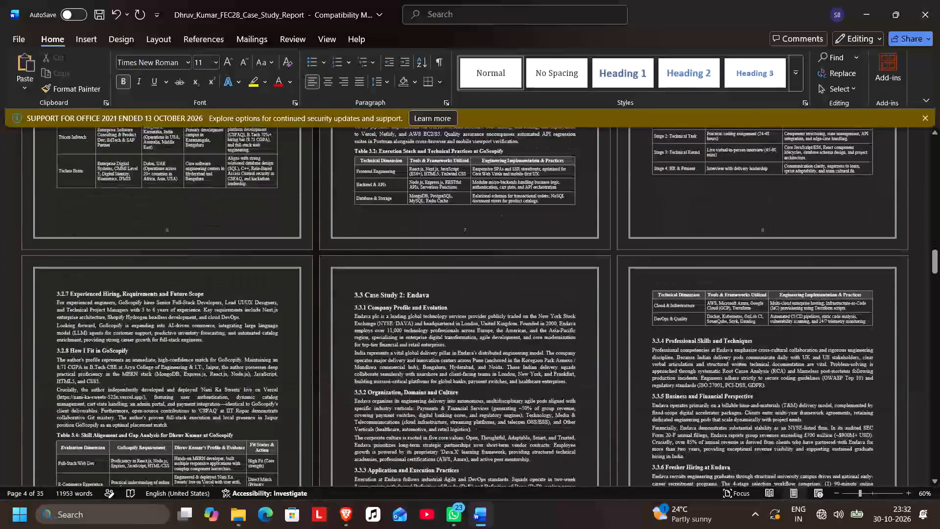
pyautogui.scroll(-12, 522, 358)
pyautogui.scroll(13, 522, 358)
pyautogui.scroll(13, 522, 358)
pyautogui.scroll(10, 522, 358)
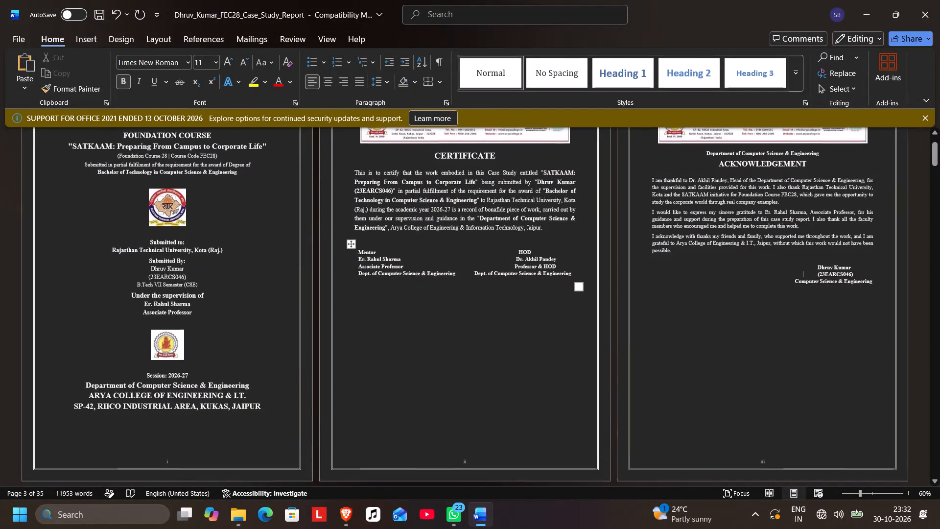
pyautogui.keyDown('ctrl'); pyautogui.scroll(2, 161, 300); pyautogui.keyUp('ctrl')
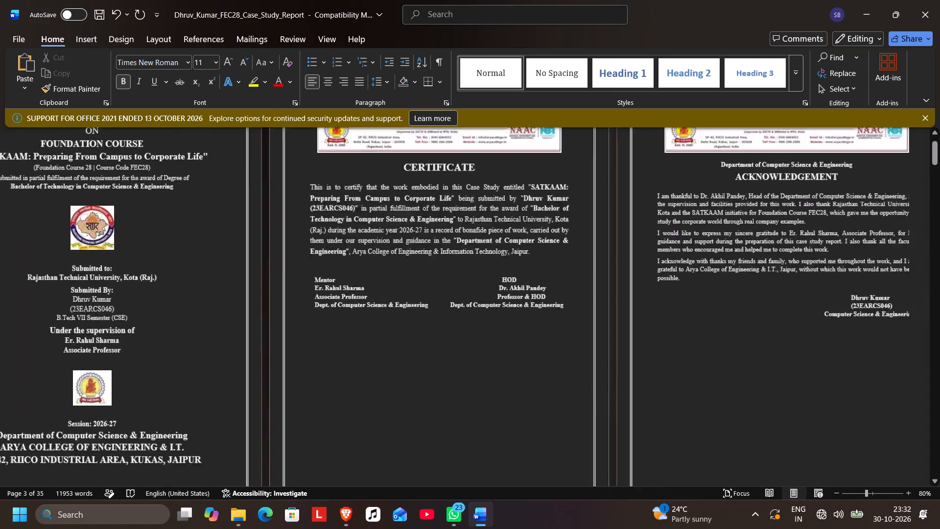
pyautogui.keyDown('ctrl'); pyautogui.scroll(4, 161, 300); pyautogui.keyUp('ctrl')
pyautogui.hscroll(10, 161, 300)
pyautogui.scroll(1, 161, 300)
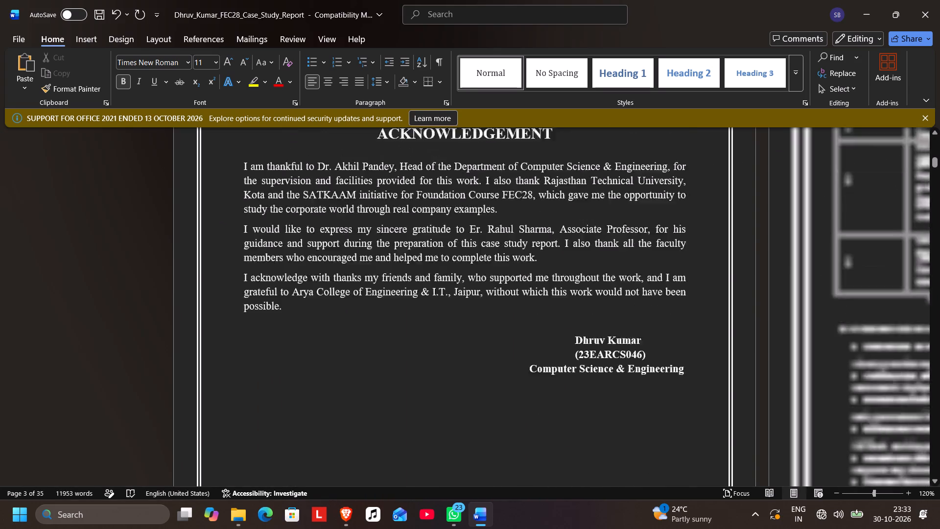
# Insert a blank line after "B.Tech VII Semester (CSE)" on the cover page, above "Under the supervision of".
pyautogui.scroll(3, 161, 300)
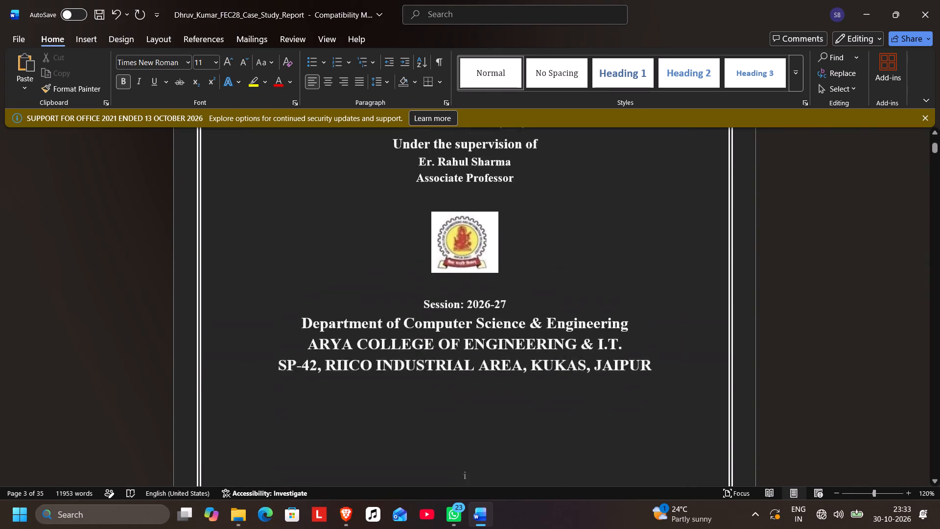
pyautogui.scroll(2, 161, 300)
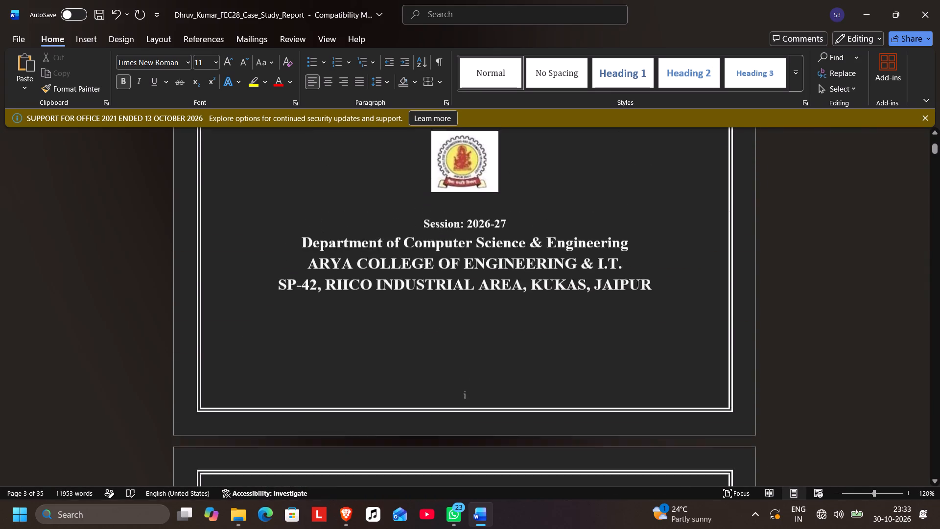
pyautogui.scroll(2, 161, 300)
pyautogui.scroll(-2, 161, 300)
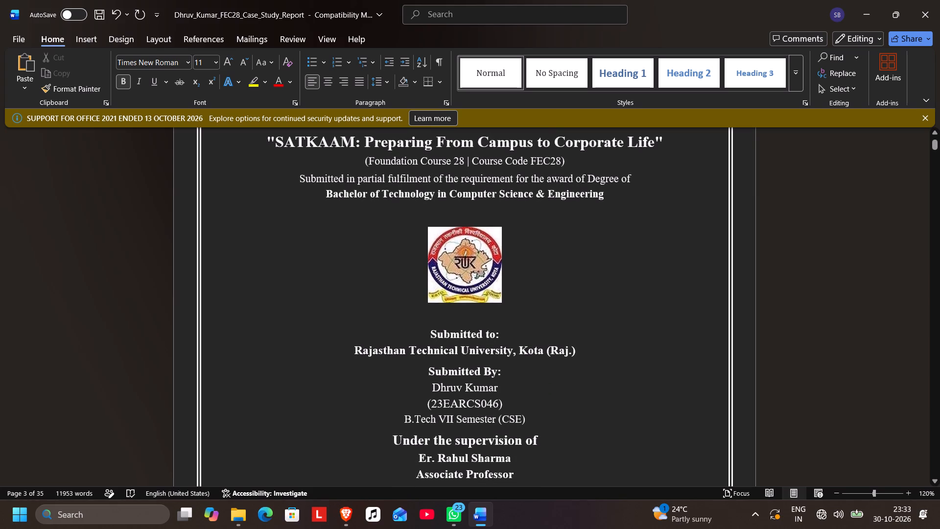
pyautogui.scroll(-1, 369, 364)
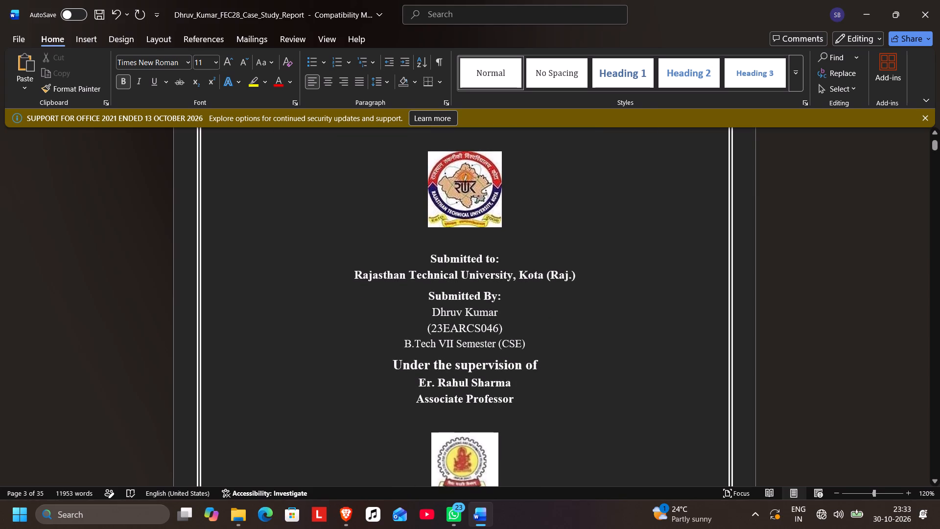
pyautogui.click(541, 337)
pyautogui.press('Return')
pyautogui.scroll(1, 541, 337)
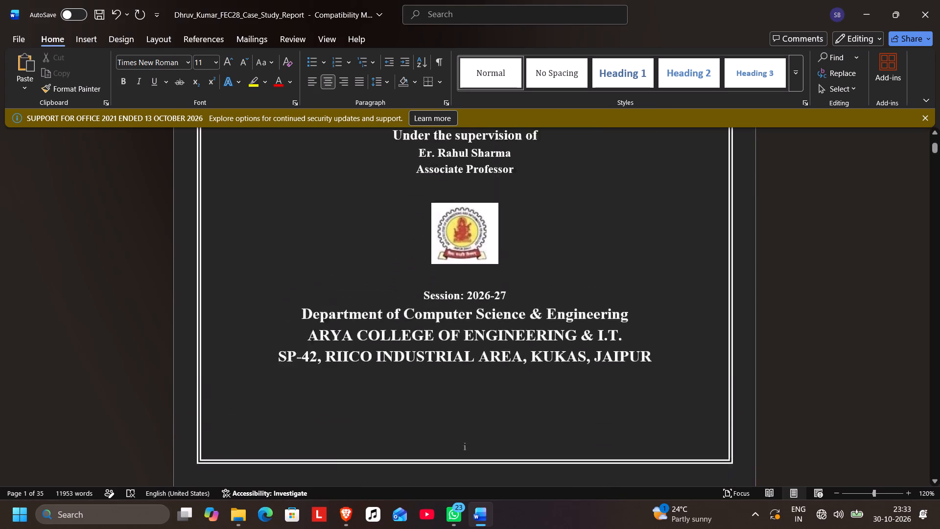
pyautogui.scroll(1, 541, 337)
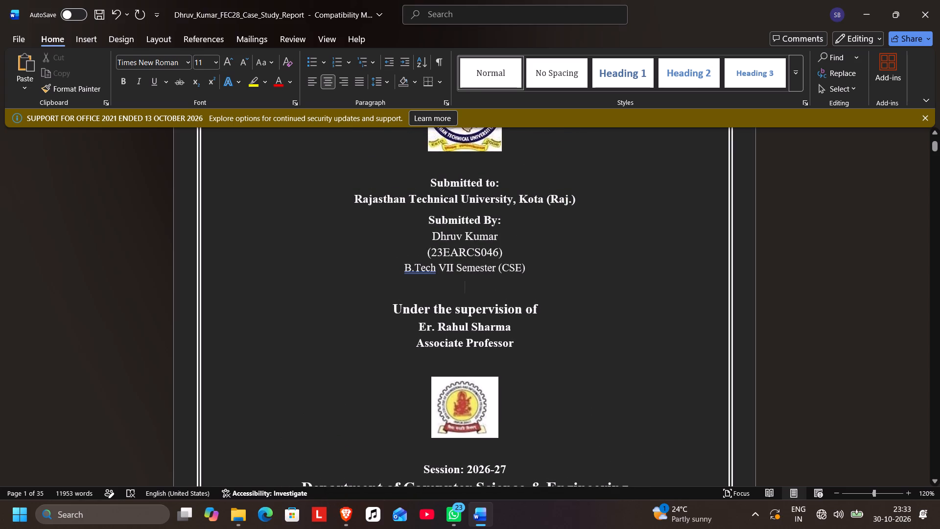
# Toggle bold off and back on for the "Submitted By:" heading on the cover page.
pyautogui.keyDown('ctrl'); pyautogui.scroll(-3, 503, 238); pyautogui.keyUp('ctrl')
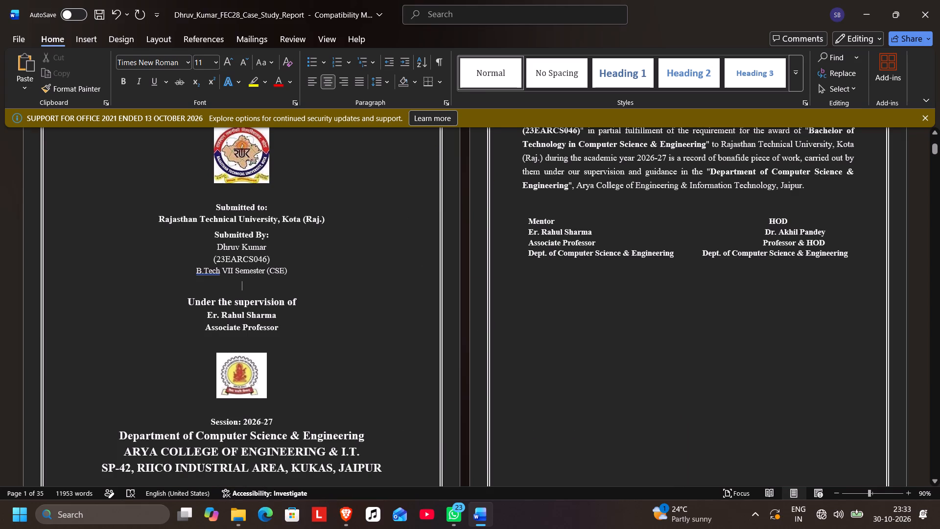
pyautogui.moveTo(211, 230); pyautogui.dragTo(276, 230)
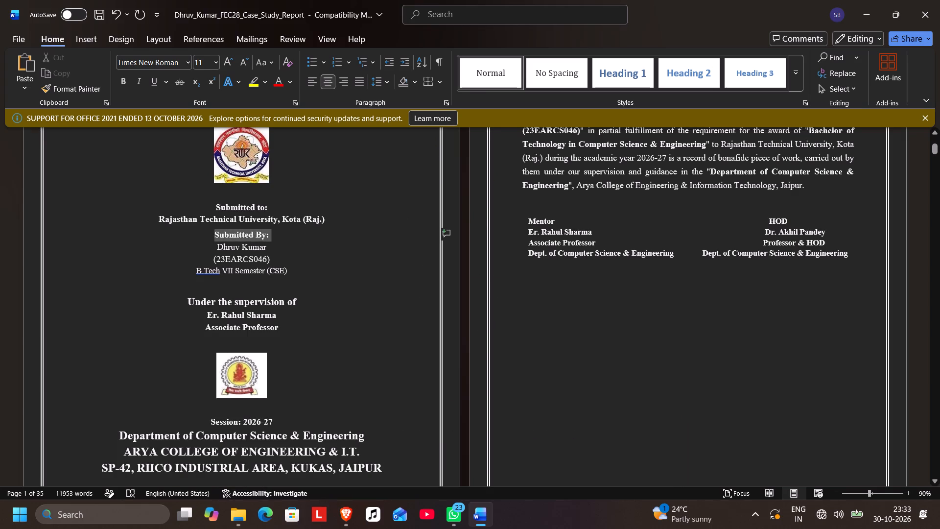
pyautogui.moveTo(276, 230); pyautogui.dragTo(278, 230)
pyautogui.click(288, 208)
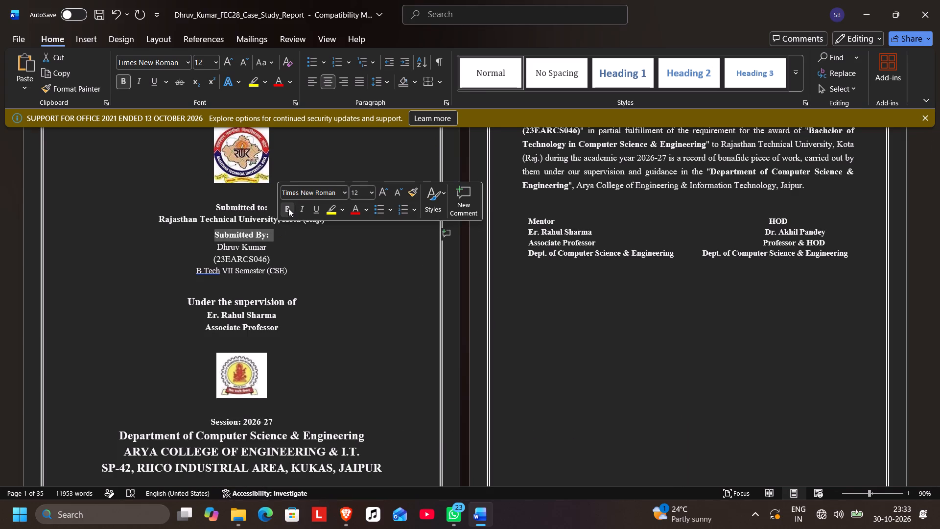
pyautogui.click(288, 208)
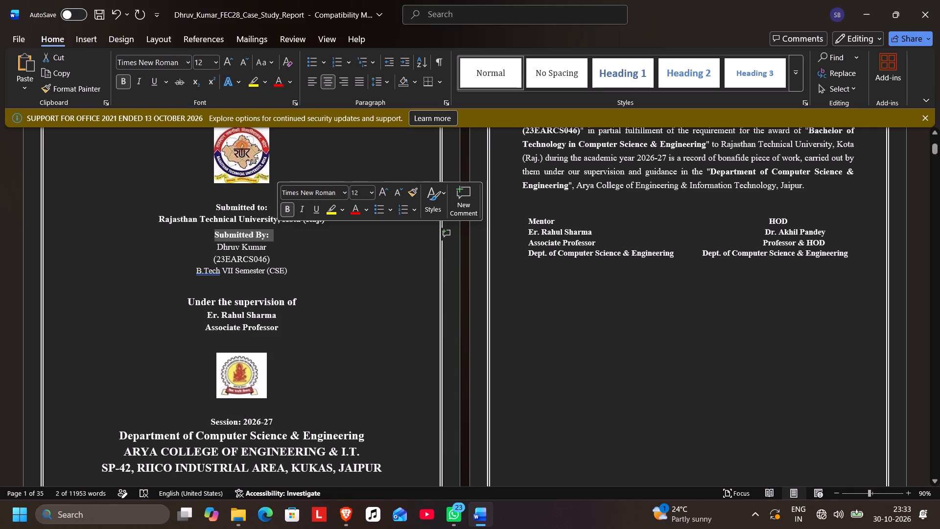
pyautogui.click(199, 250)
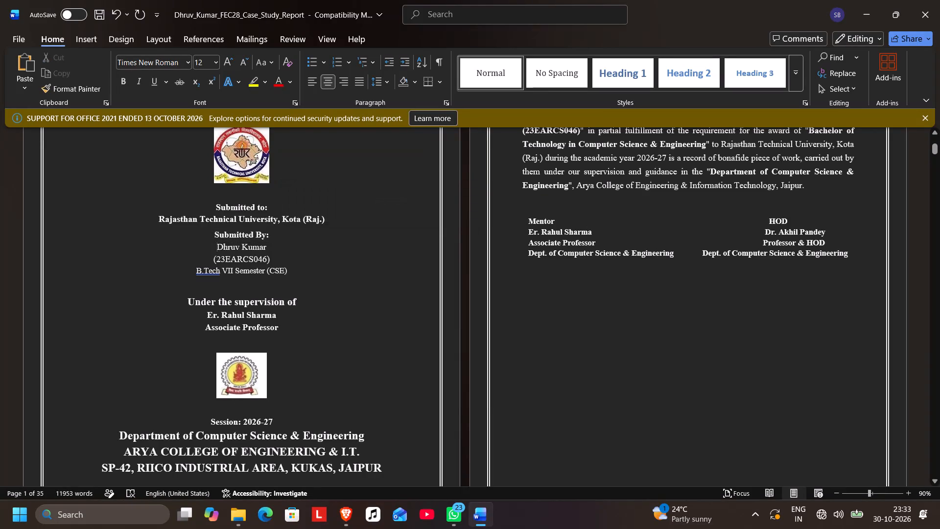
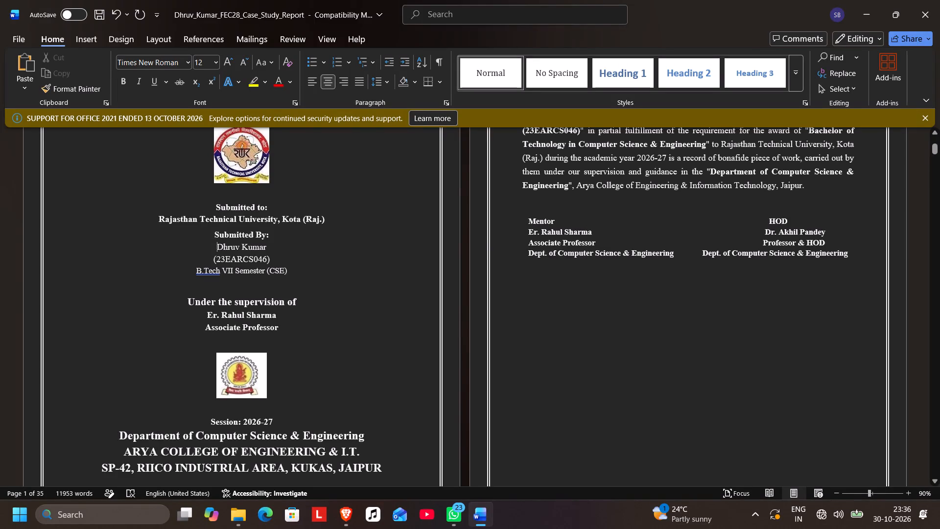
# Remove bold from "Associate Professor" beneath the supervisor's name on the cover page.
pyautogui.moveTo(200, 330); pyautogui.dragTo(266, 326)
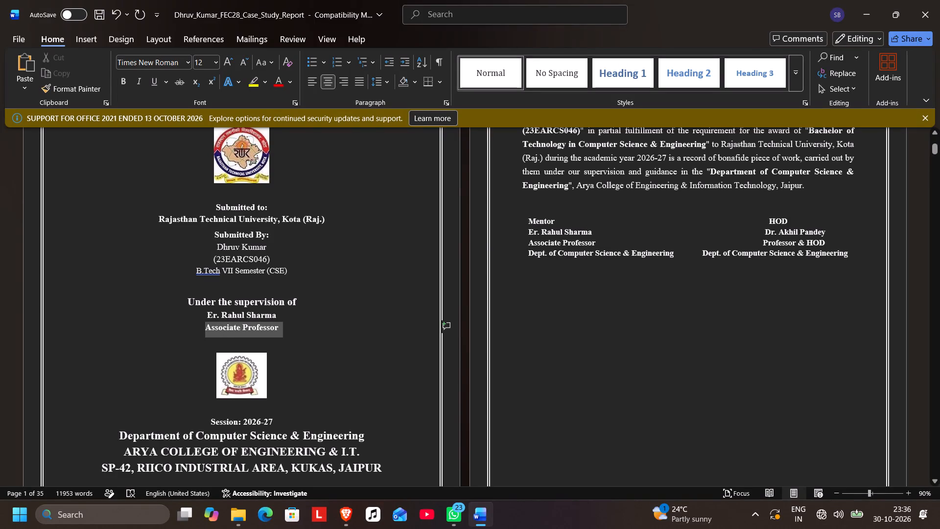
pyautogui.moveTo(266, 326); pyautogui.dragTo(271, 327)
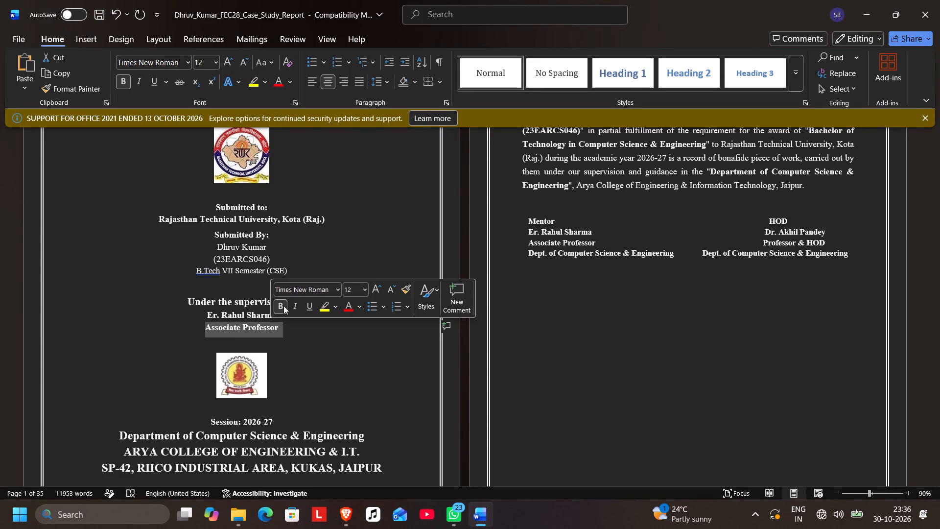
pyautogui.click(283, 306)
pyautogui.click(149, 338)
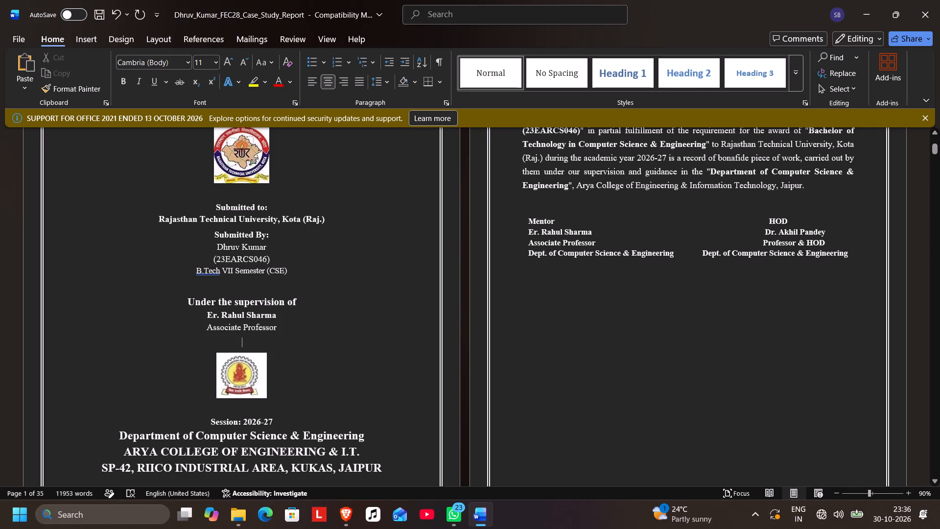
# Make the student's name under "Submitted By:" on the cover page bold.
pyautogui.moveTo(216, 245); pyautogui.dragTo(262, 245)
pyautogui.moveTo(262, 245); pyautogui.dragTo(266, 243)
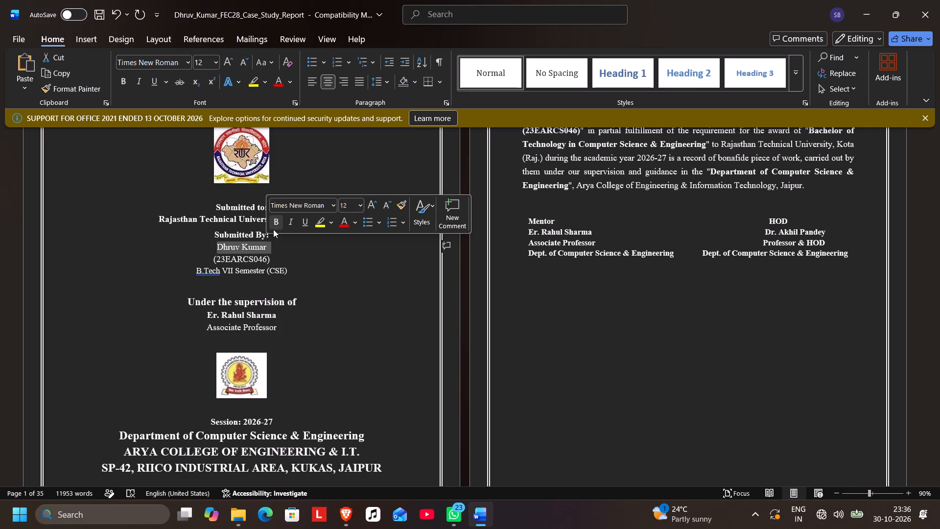
pyautogui.click(273, 229)
pyautogui.click(340, 273)
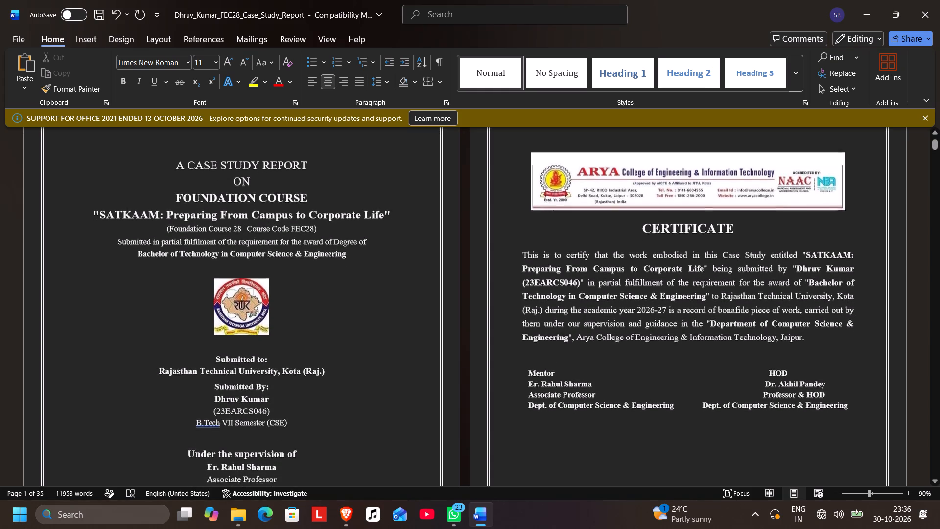
# Look over the cover page, the Acknowledgement page and the List of Contents to check their layout and text formatting.
pyautogui.scroll(-1, 340, 273)
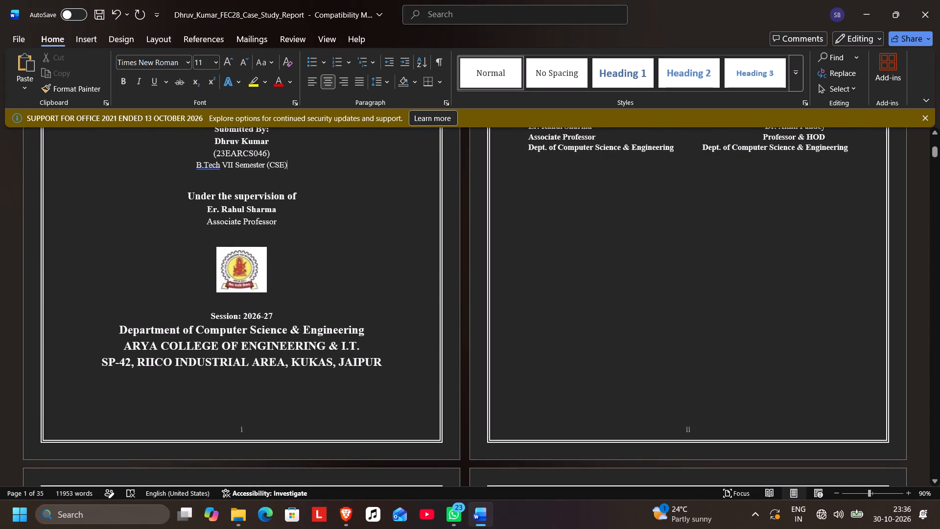
pyautogui.scroll(-1, 623, 242)
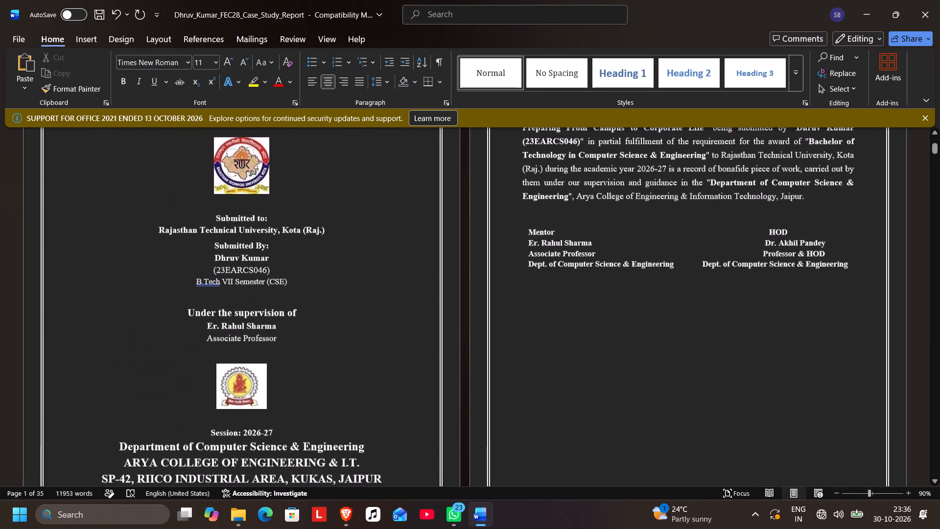
pyautogui.scroll(-3, 623, 242)
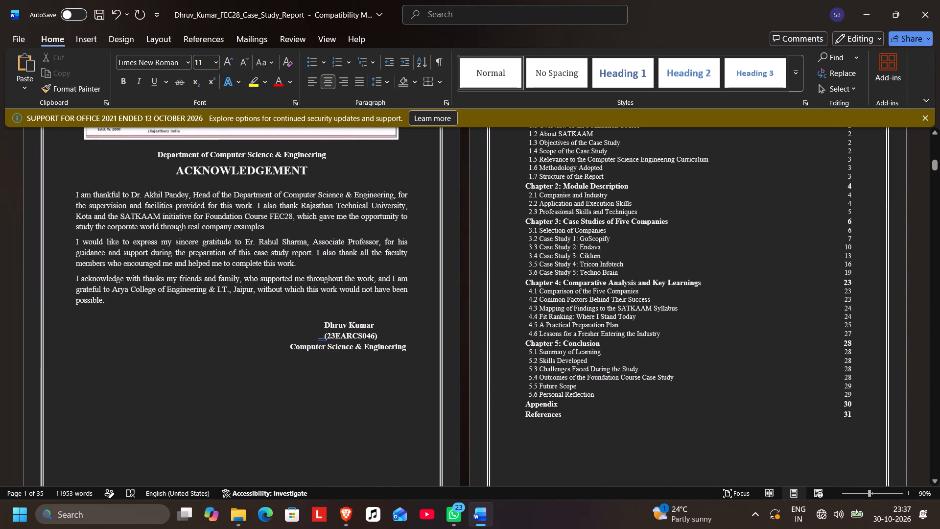
pyautogui.scroll(-1, 387, 319)
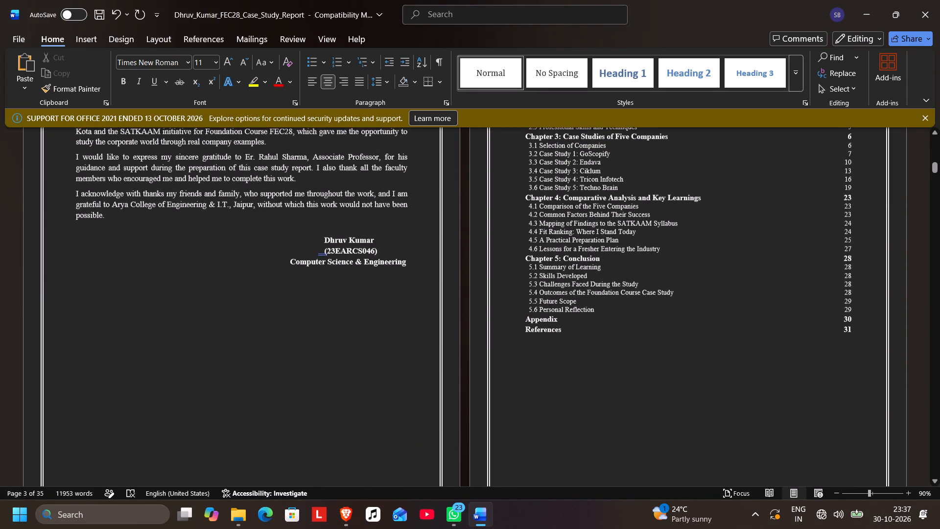
pyautogui.scroll(-2, 387, 319)
pyautogui.scroll(1, 387, 319)
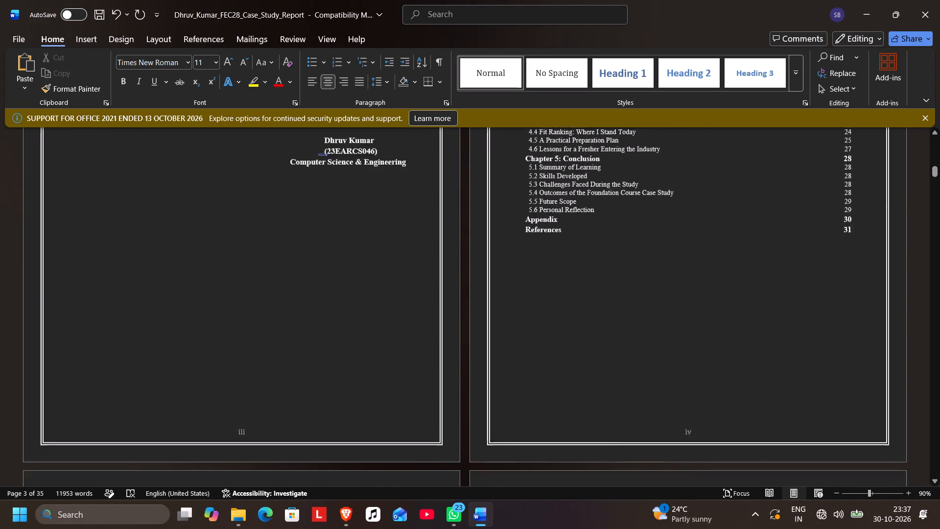
pyautogui.scroll(1, 387, 319)
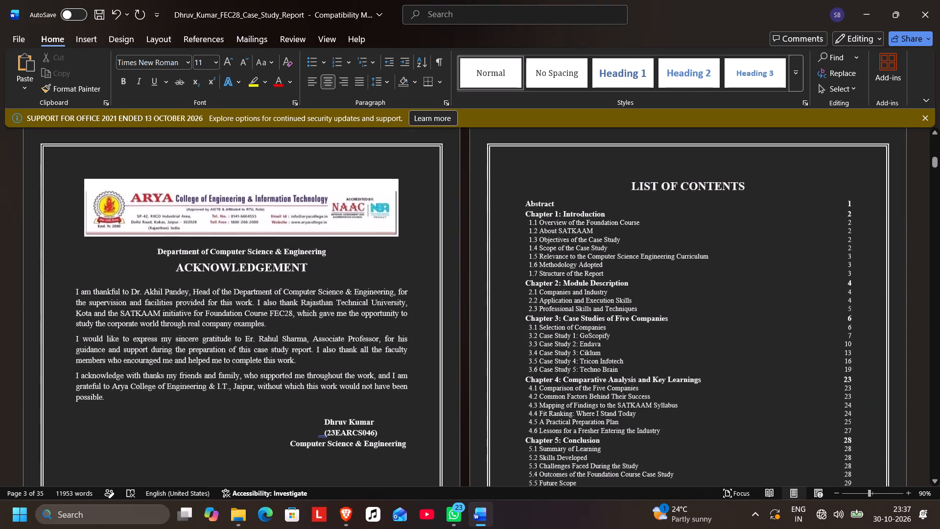
pyautogui.scroll(2, 387, 319)
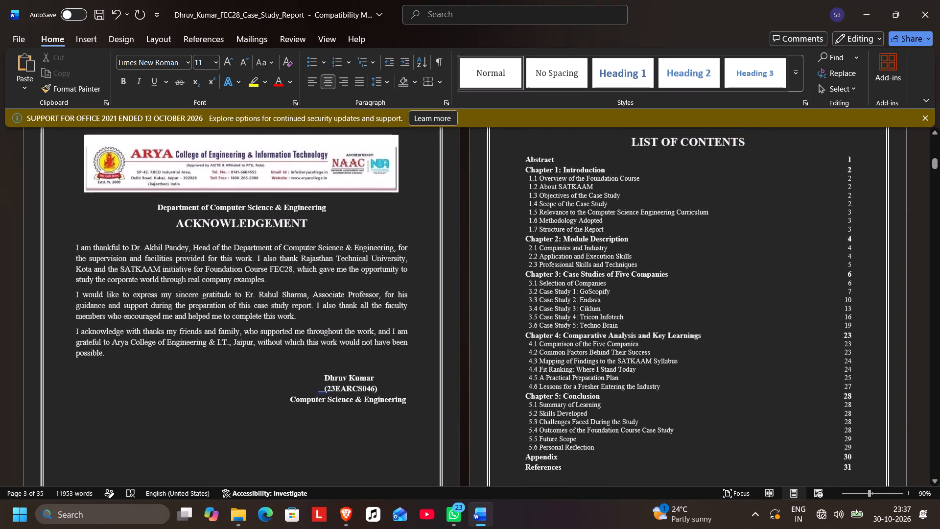
pyautogui.click(559, 165)
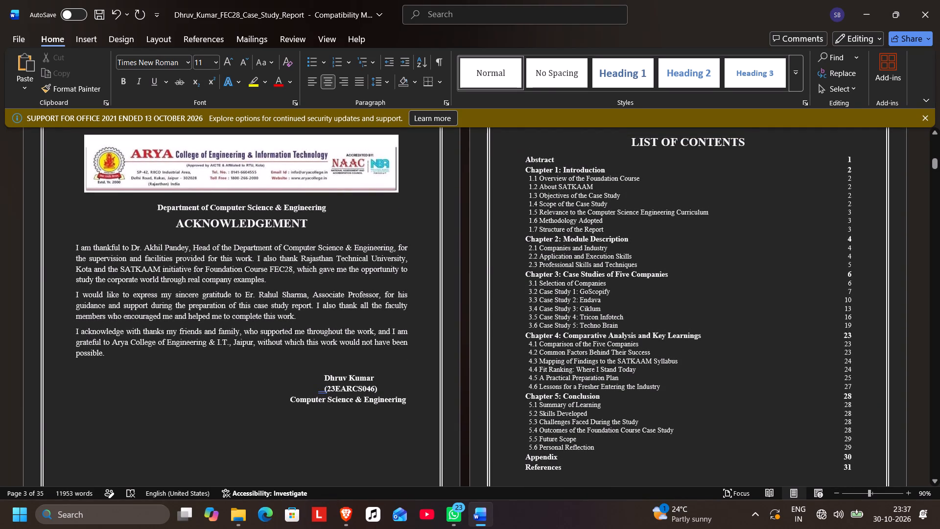
pyautogui.scroll(-2, 584, 235)
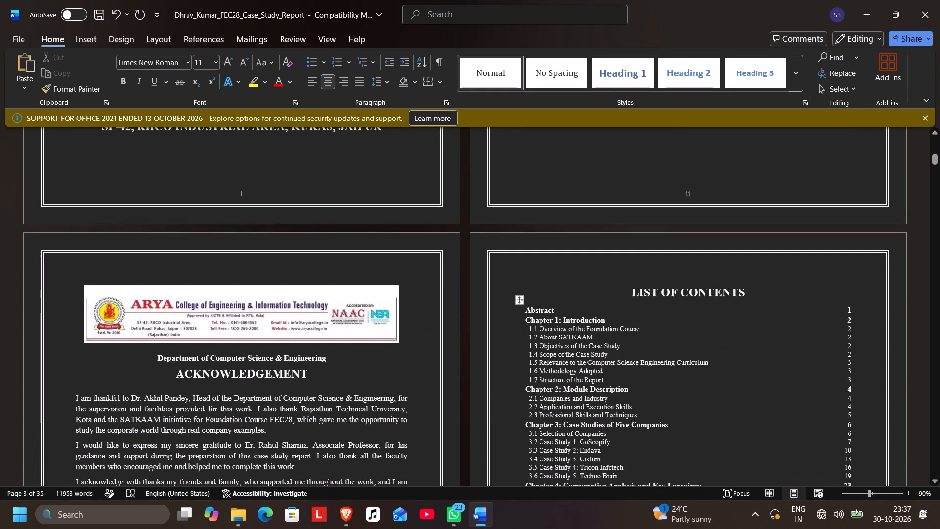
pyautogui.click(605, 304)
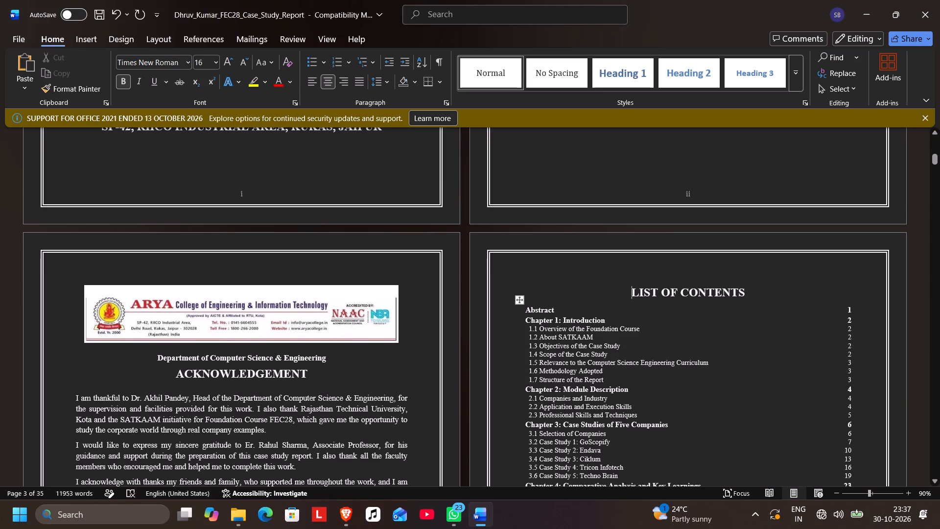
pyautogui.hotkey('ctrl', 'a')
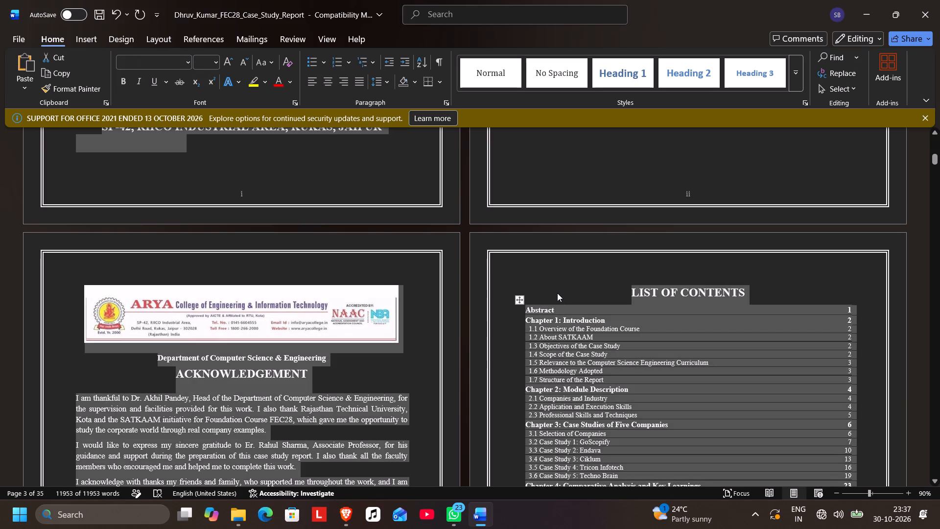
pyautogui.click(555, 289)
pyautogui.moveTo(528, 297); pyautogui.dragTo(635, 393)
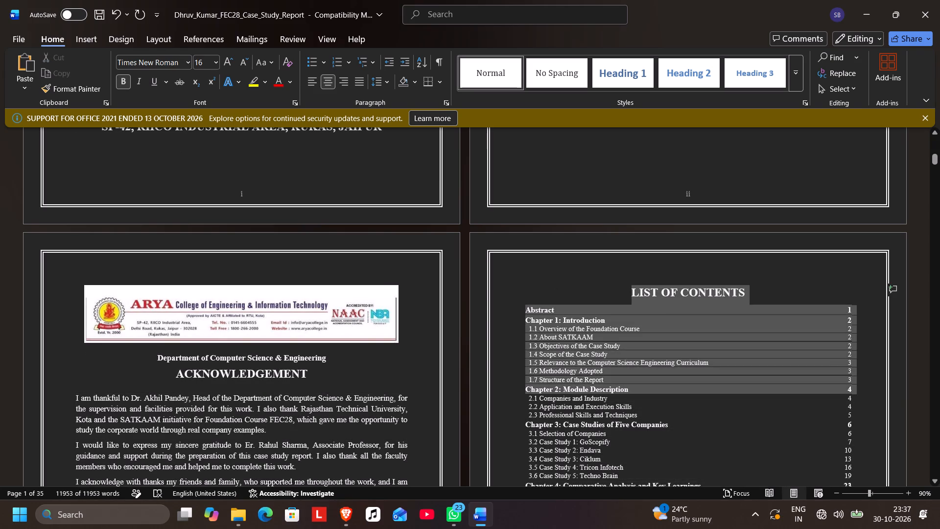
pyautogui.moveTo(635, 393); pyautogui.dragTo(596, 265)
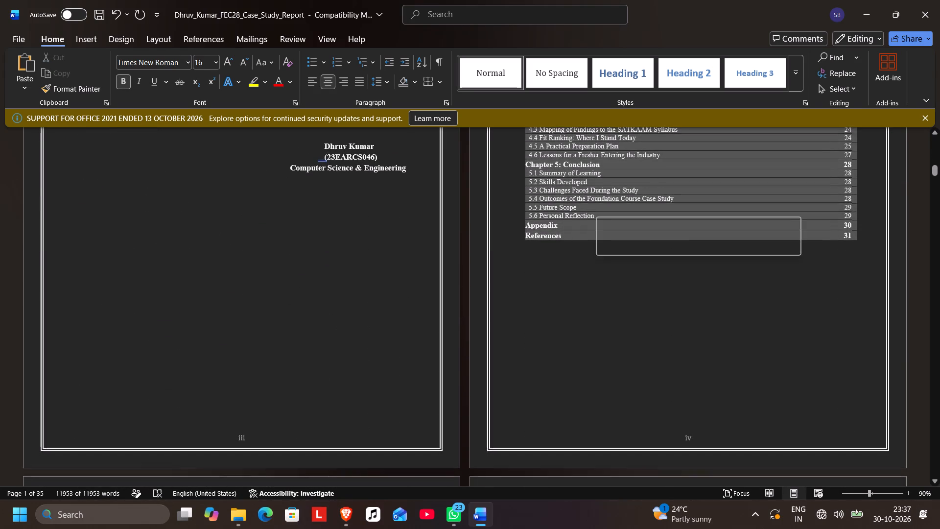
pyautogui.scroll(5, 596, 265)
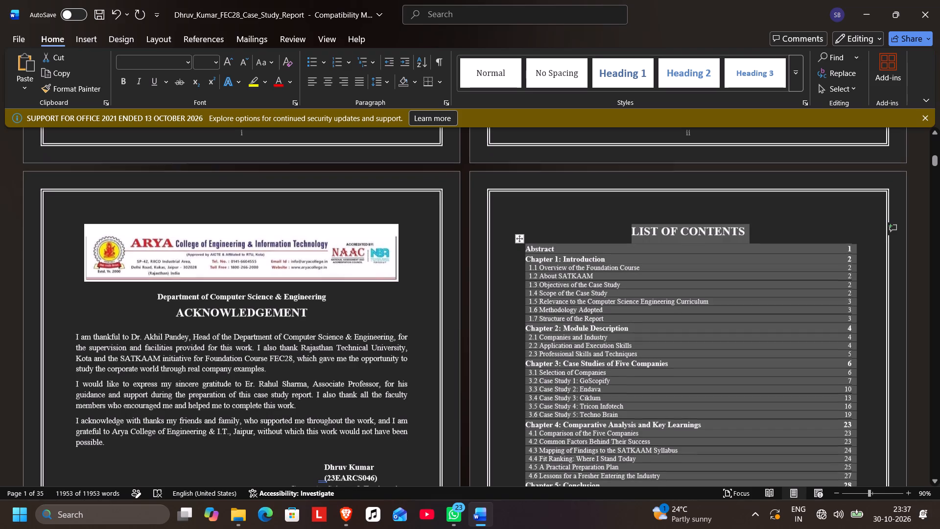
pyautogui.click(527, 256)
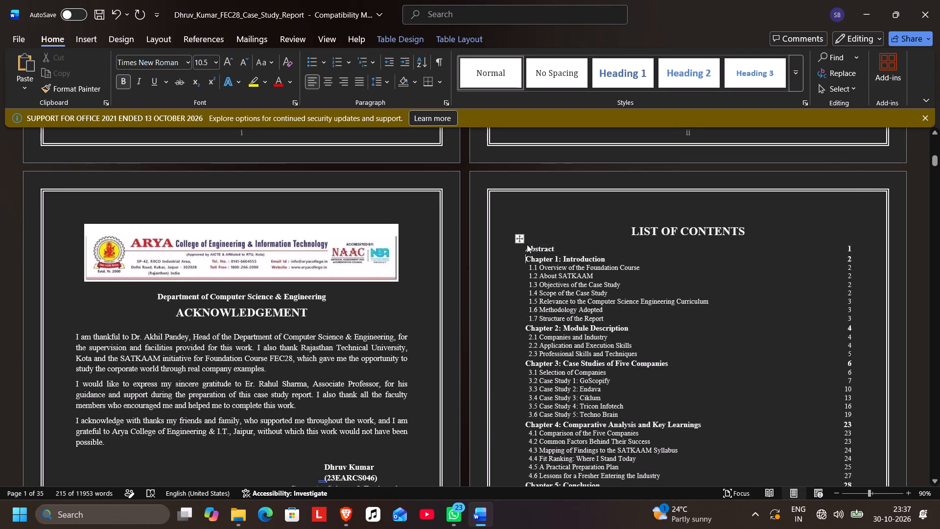
# Set the font size of all entry titles in the List of Contents table to 12, leaving out the page numbers.
pyautogui.moveTo(527, 244); pyautogui.dragTo(582, 307)
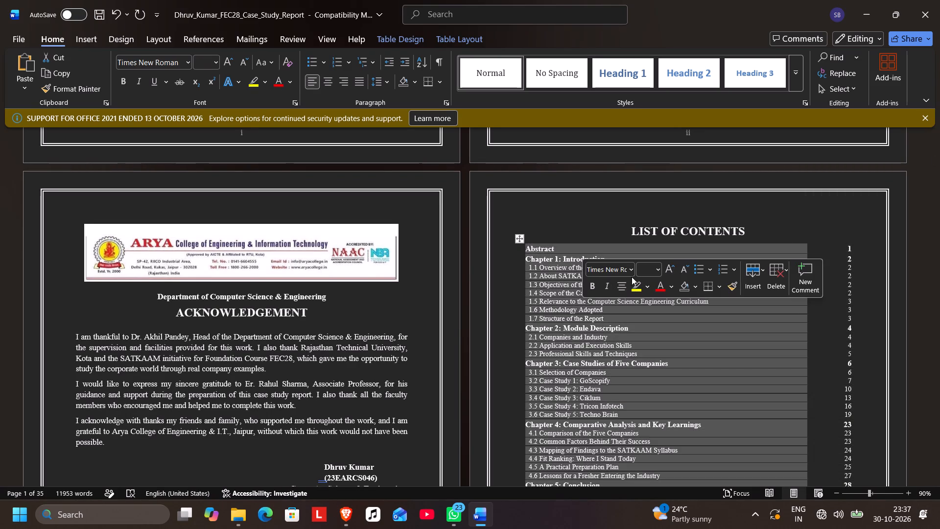
pyautogui.click(657, 269)
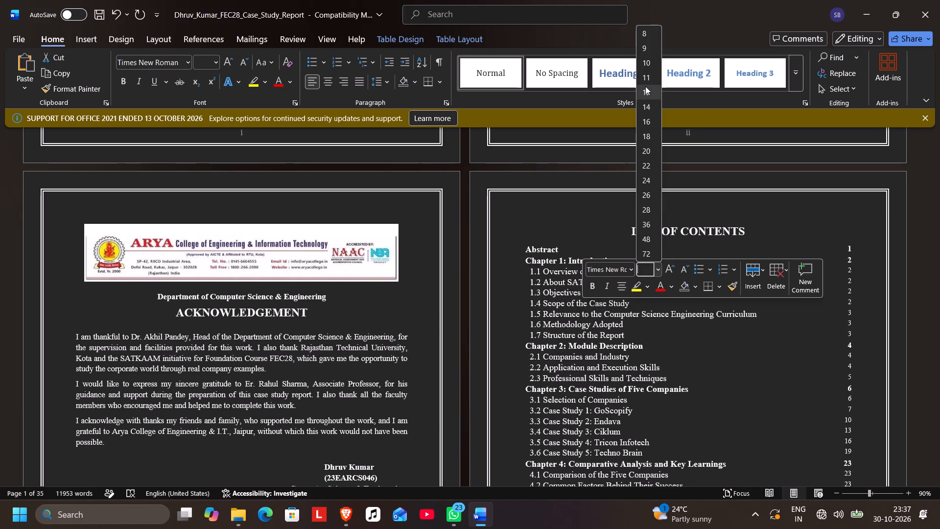
pyautogui.click(645, 86)
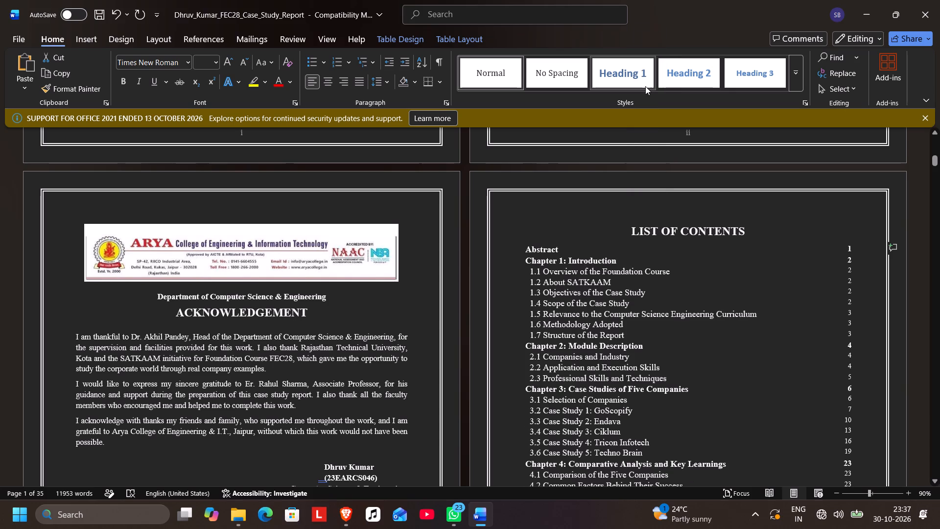
pyautogui.scroll(-2, 581, 198)
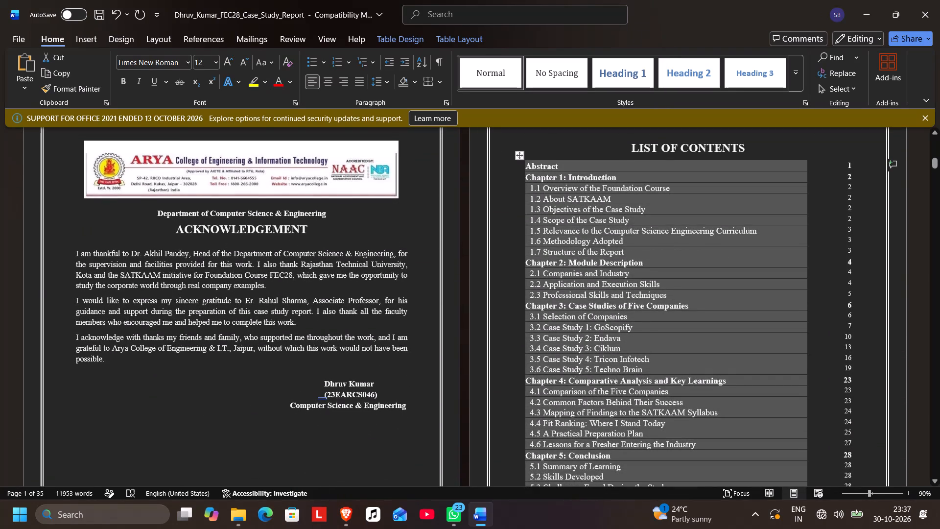
pyautogui.click(560, 144)
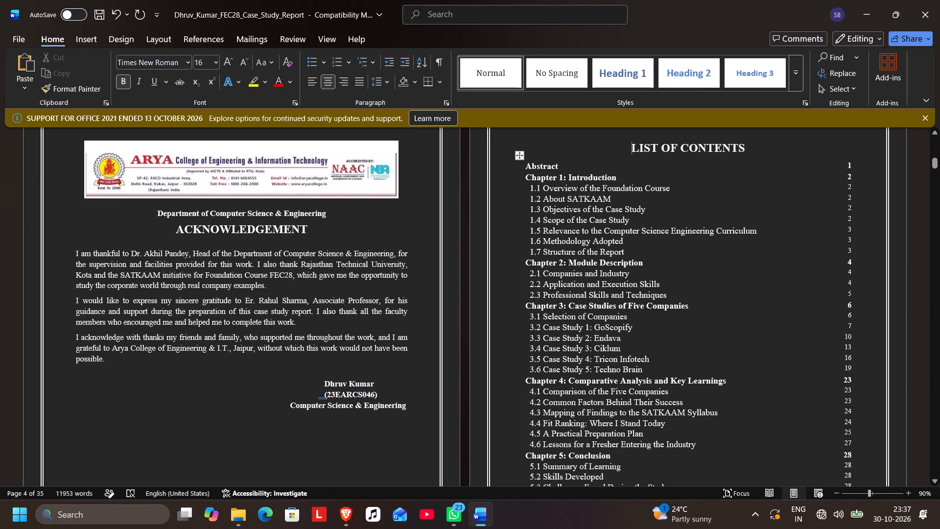
# Set the font size of the Chapter 1 entries 1.2 to 1.7 in the List of Contents to 11.
pyautogui.moveTo(529, 196); pyautogui.dragTo(581, 236)
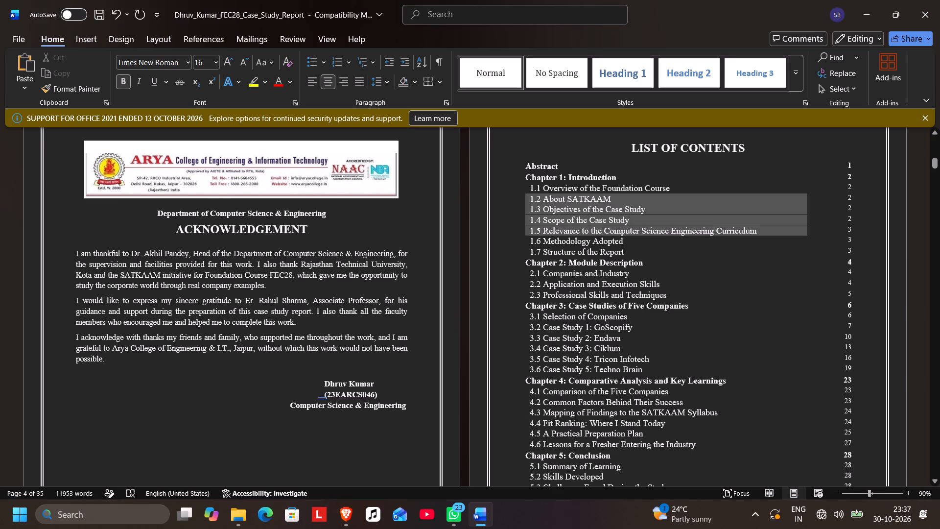
pyautogui.moveTo(581, 236); pyautogui.dragTo(599, 249)
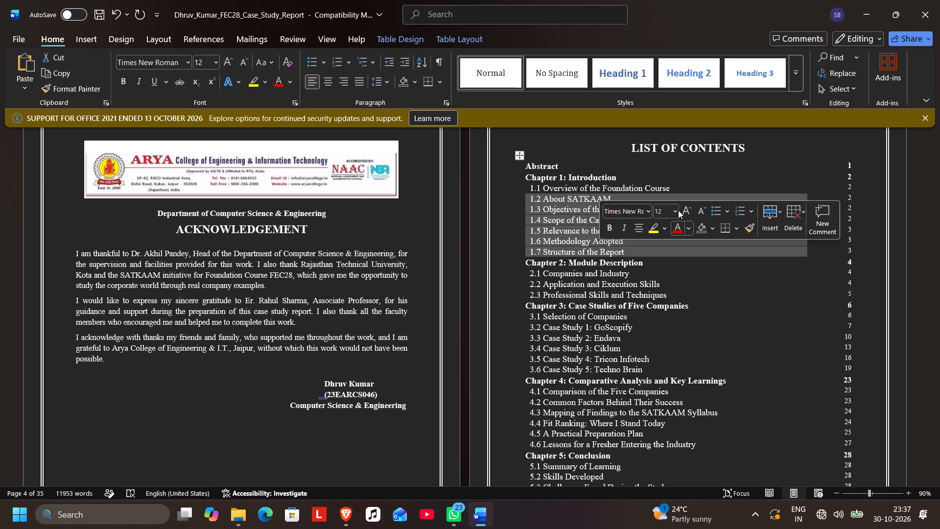
pyautogui.click(675, 211)
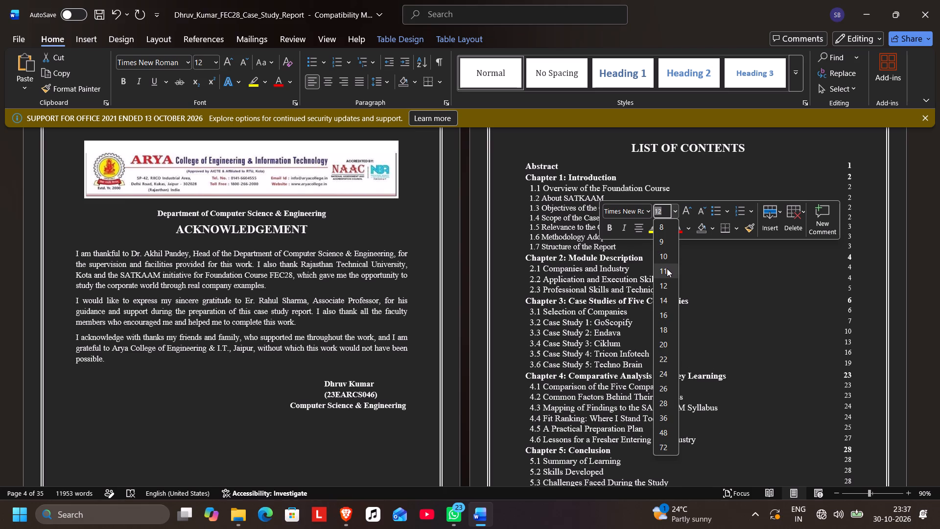
pyautogui.click(667, 268)
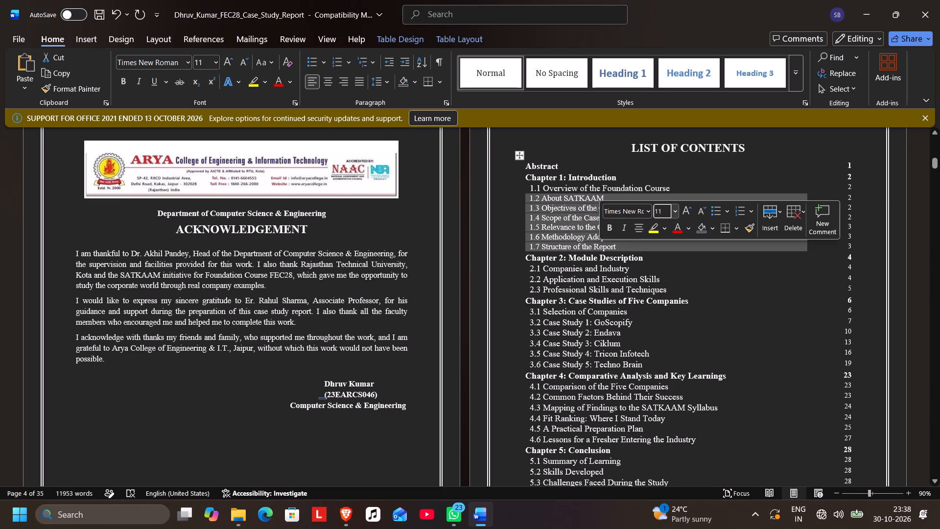
pyautogui.click(711, 155)
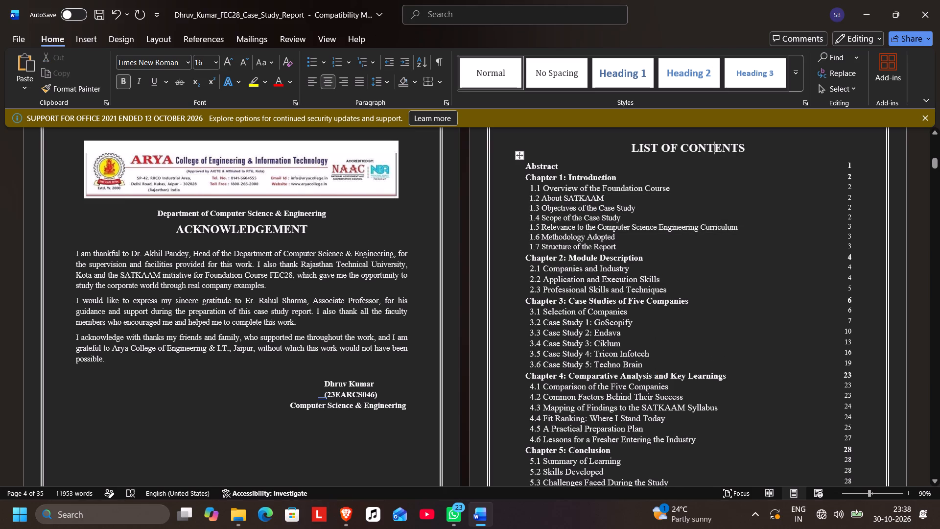
# Set the font size of the Chapter 2 entries 2.1 to 2.3 in the List of Contents to 11.
pyautogui.moveTo(530, 269); pyautogui.dragTo(581, 291)
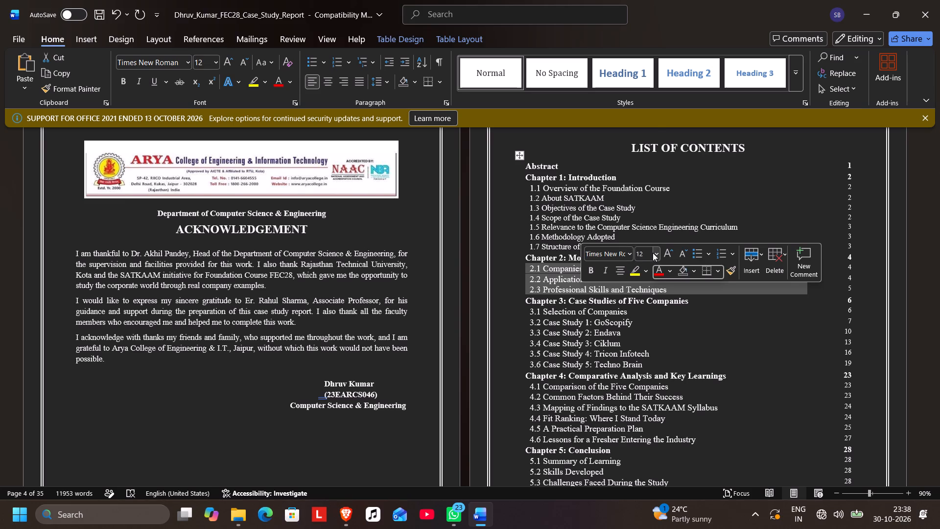
pyautogui.click(653, 253)
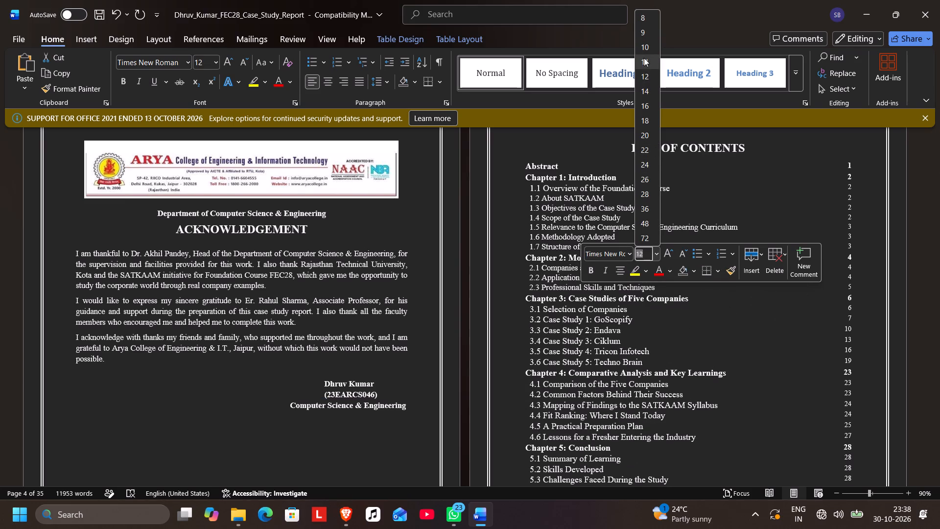
pyautogui.click(644, 58)
# Set the font size of the Chapter 3 entries 3.1 to 3.6 in the List of Contents to 11.
pyautogui.scroll(-1, 649, 245)
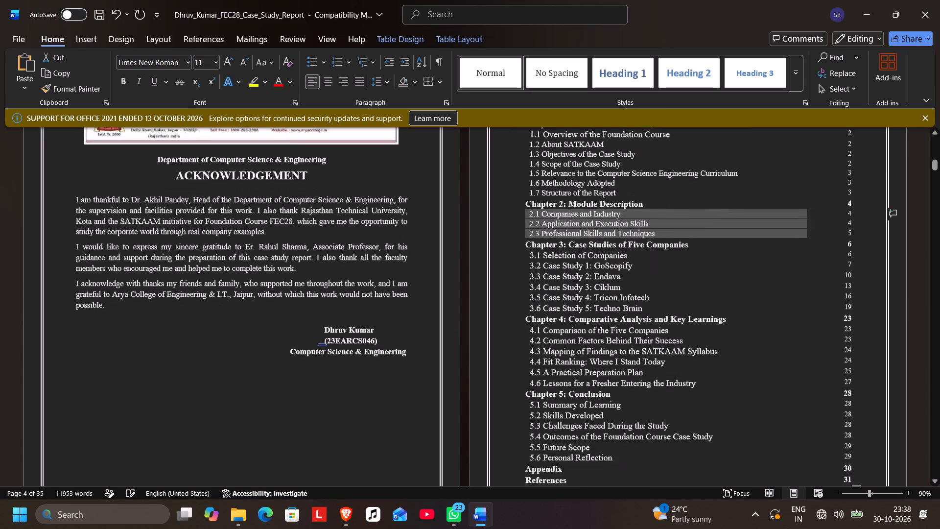
pyautogui.scroll(-1, 649, 245)
pyautogui.moveTo(528, 239); pyautogui.dragTo(602, 291)
pyautogui.click(676, 250)
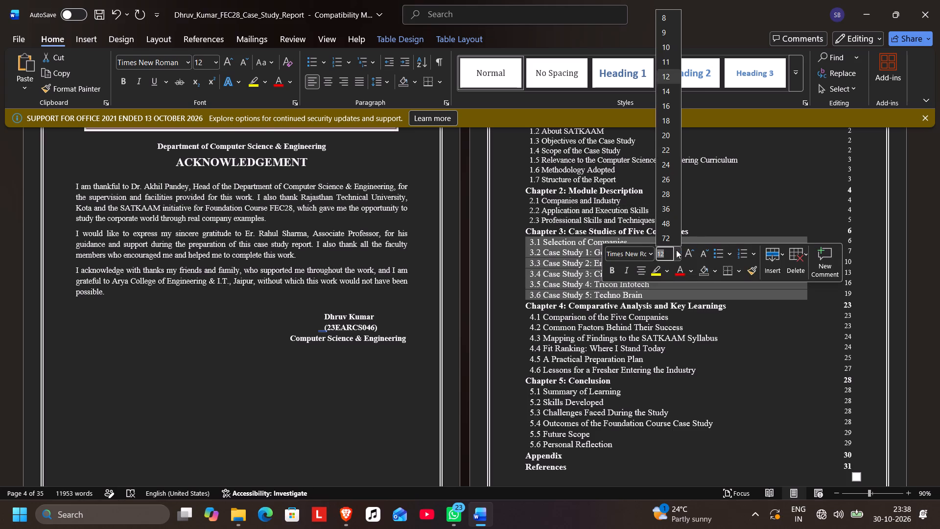
pyautogui.click(672, 64)
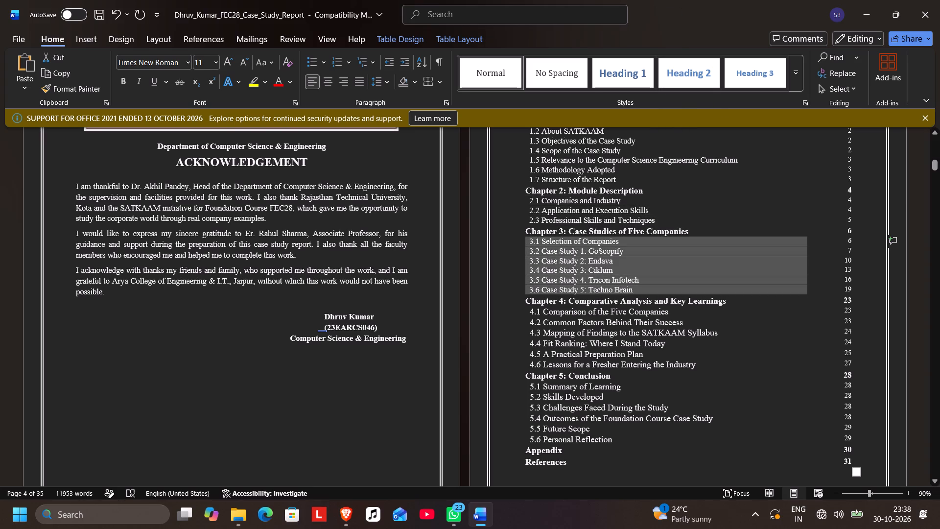
# Set the font size of the Chapter 4 entries 4.1 to 4.6 in the List of Contents to 11.
pyautogui.moveTo(526, 312); pyautogui.dragTo(602, 346)
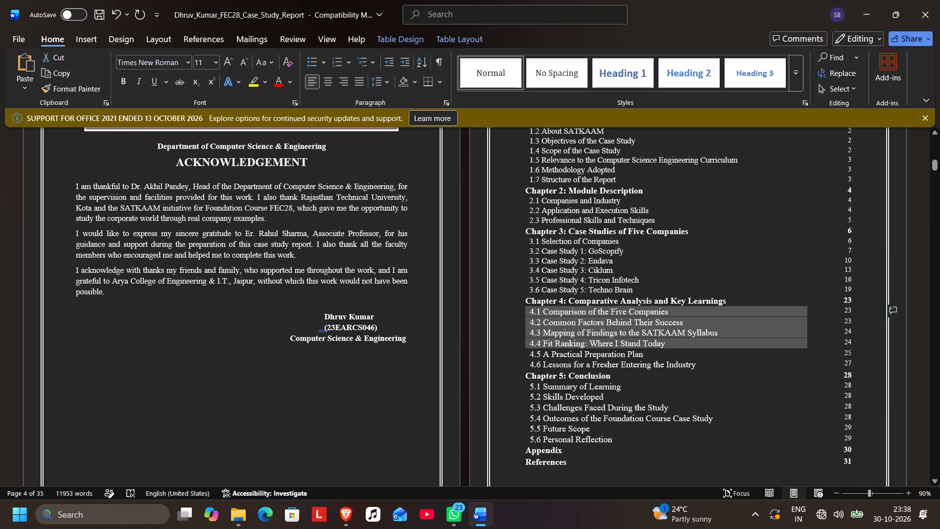
pyautogui.moveTo(602, 346); pyautogui.dragTo(603, 362)
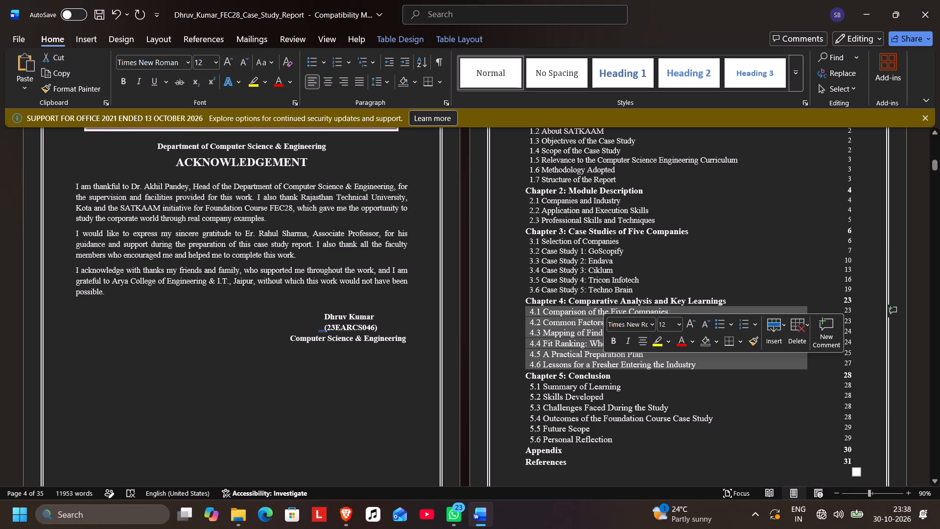
pyautogui.click(681, 323)
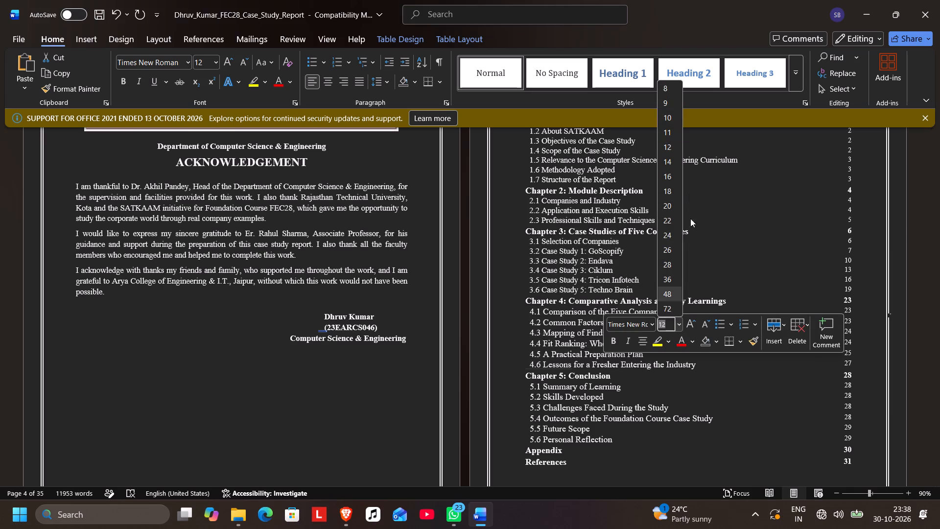
pyautogui.click(669, 129)
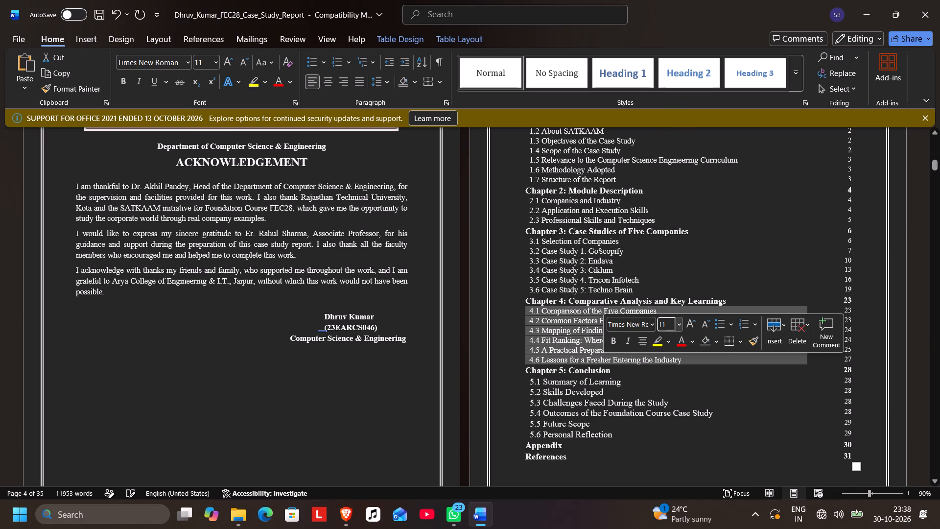
# Set the font size of the Chapter 5 entries 5.1 to 5.6 in the List of Contents to 11.
pyautogui.click(527, 380)
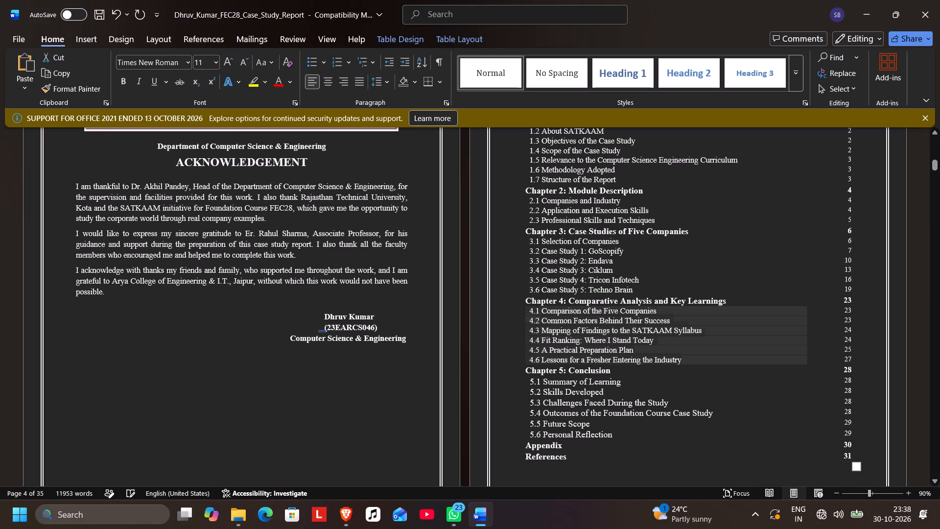
pyautogui.moveTo(528, 381); pyautogui.dragTo(574, 432)
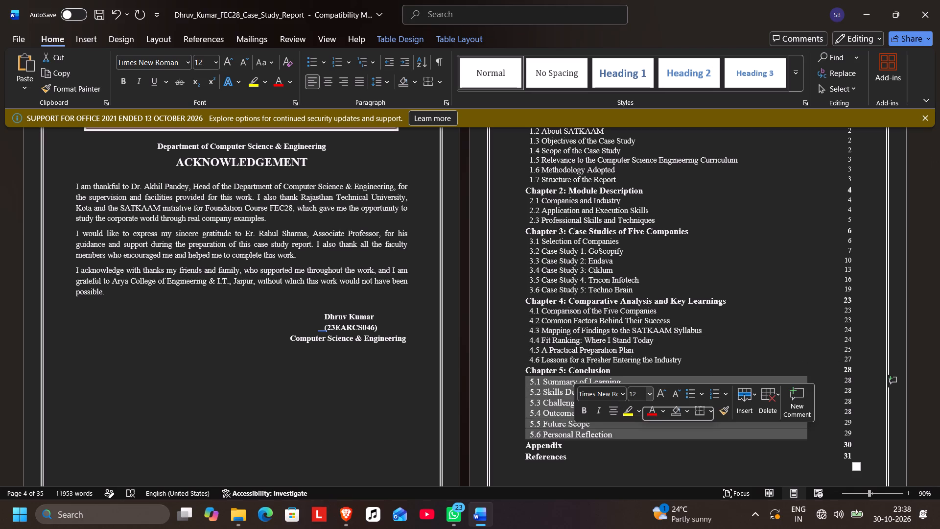
pyautogui.click(646, 393)
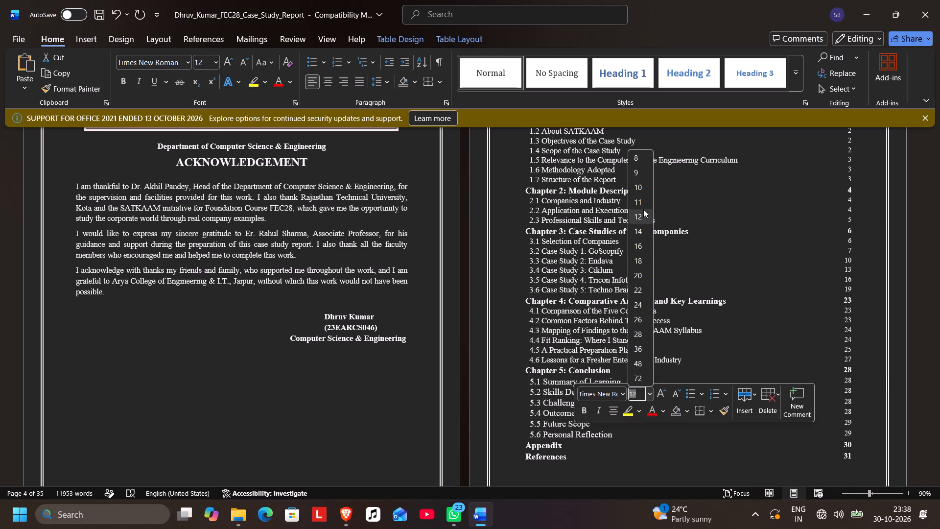
pyautogui.click(641, 203)
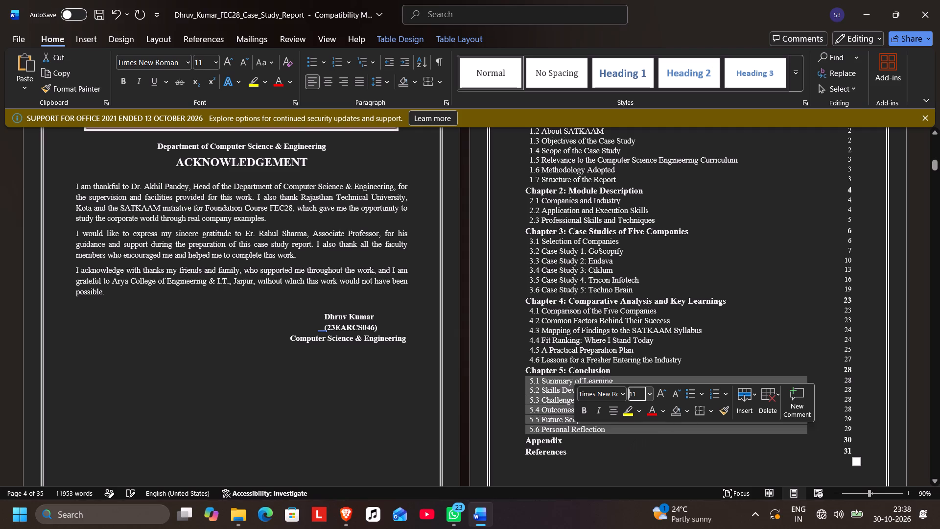
pyautogui.click(619, 460)
# Look through the List of Contents, Abstract, Chapter 1, Chapter 2 and front pages to check the report's layout.
pyautogui.scroll(-1, 642, 345)
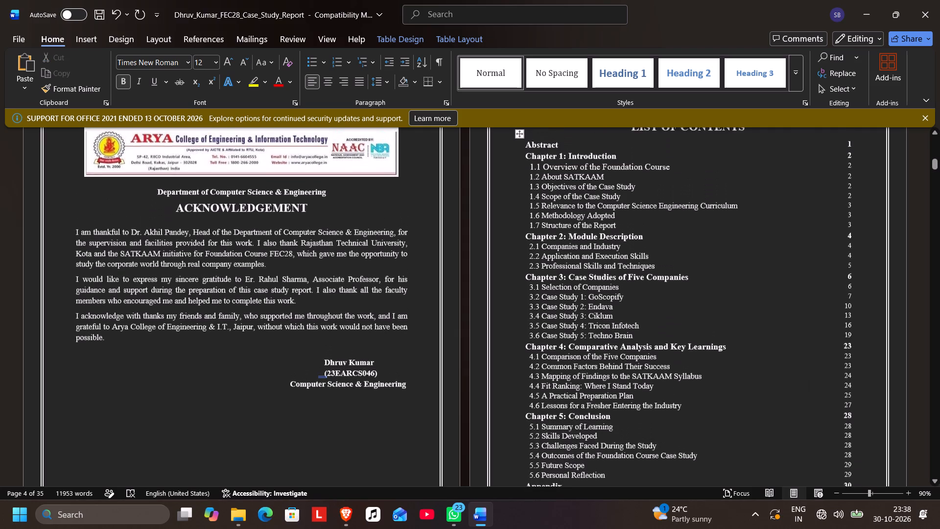
pyautogui.scroll(-1, 642, 345)
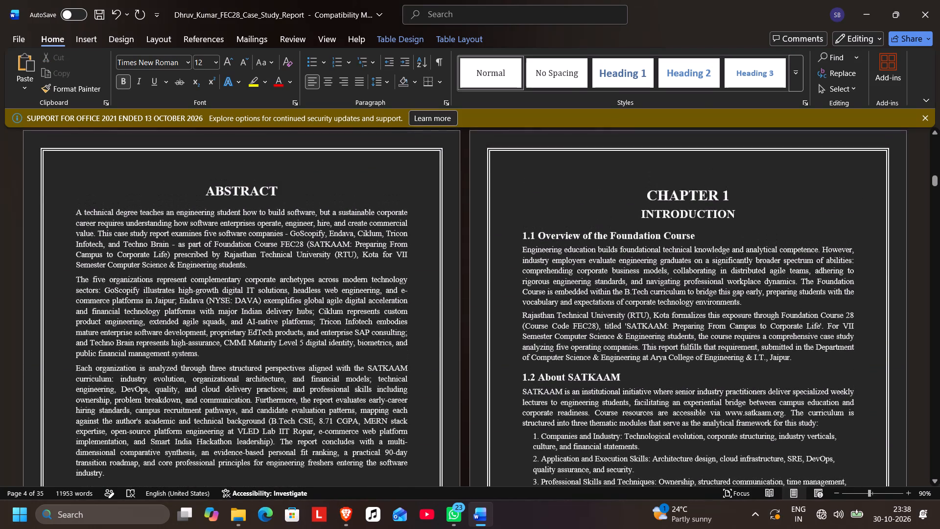
pyautogui.scroll(-1, 642, 345)
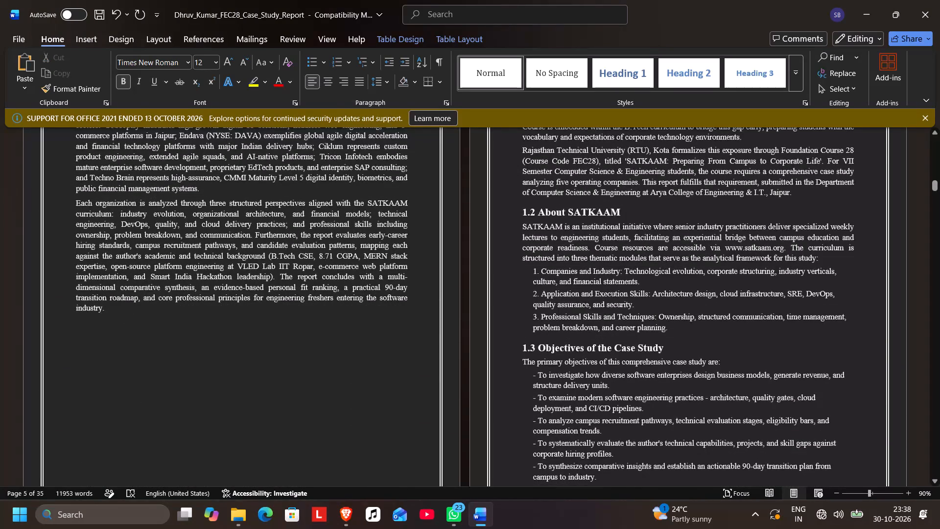
pyautogui.scroll(-1, 642, 345)
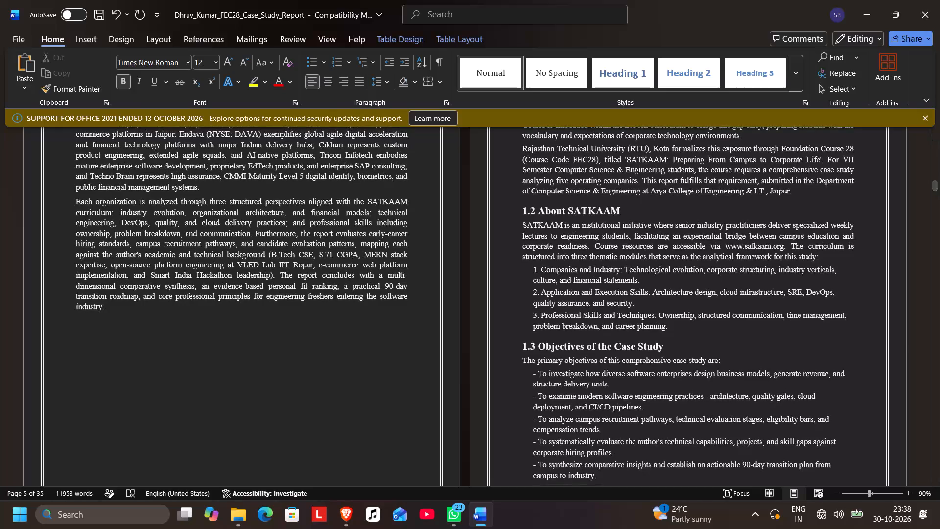
pyautogui.scroll(-1, 642, 345)
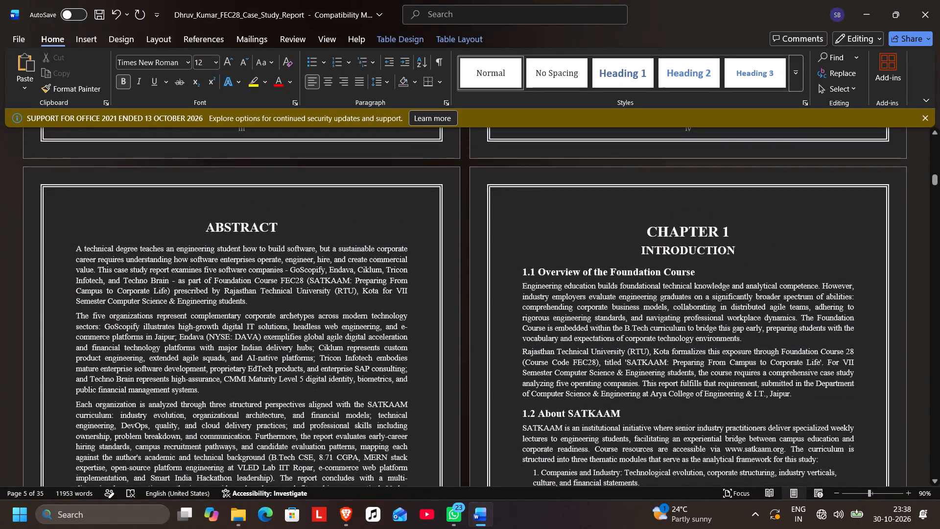
pyautogui.scroll(-2, 642, 345)
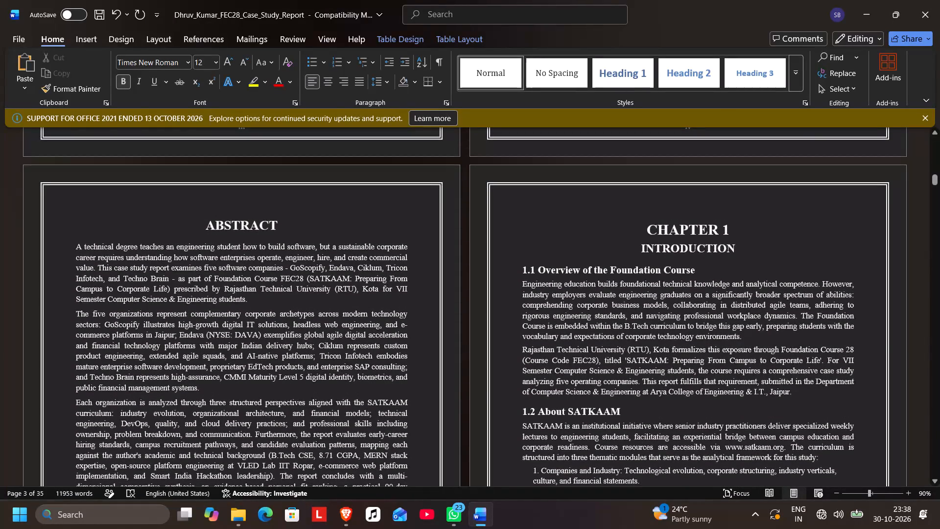
pyautogui.scroll(-1, 642, 345)
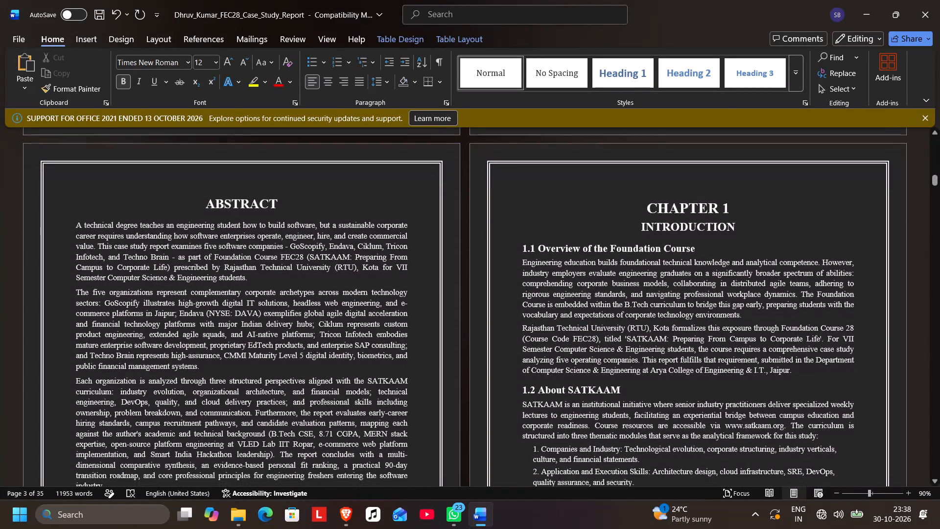
pyautogui.scroll(-1, 642, 345)
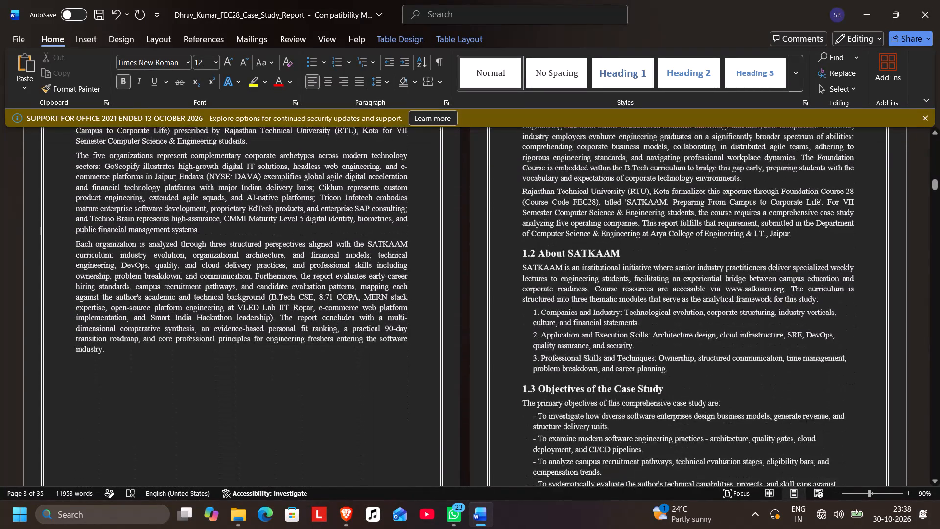
pyautogui.scroll(-6, 642, 345)
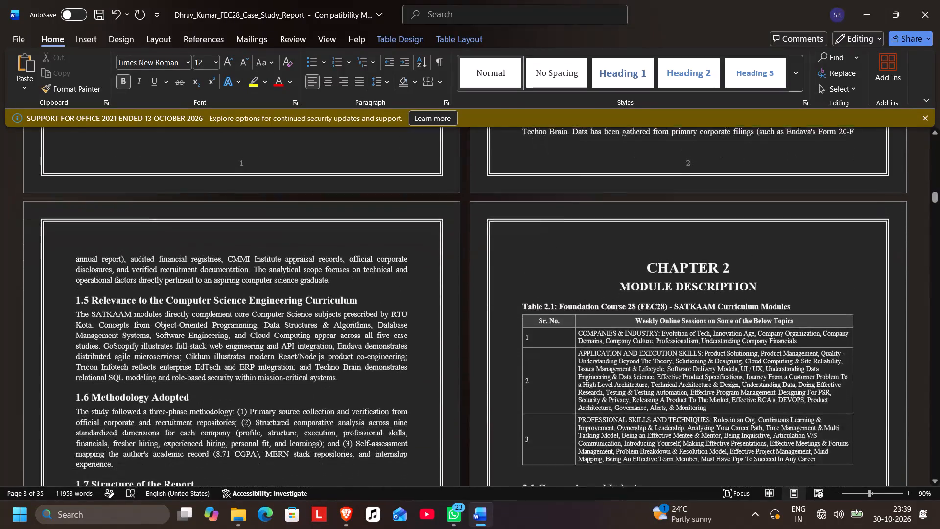
pyautogui.scroll(-3, 642, 345)
pyautogui.scroll(1, 642, 345)
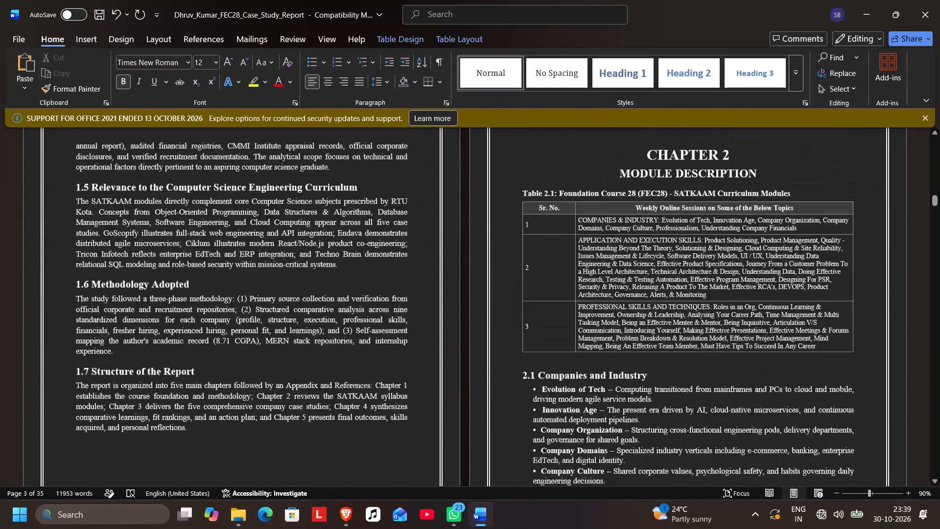
pyautogui.scroll(1, 642, 345)
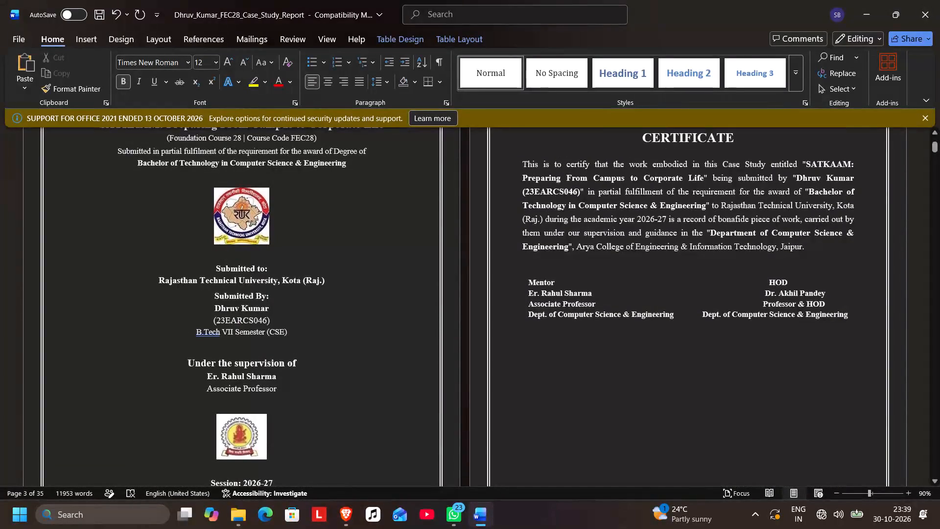
# Save a copy of the report as a PDF in the Desktop folder, keeping the file name and standard optimisation.
pyautogui.click(24, 37)
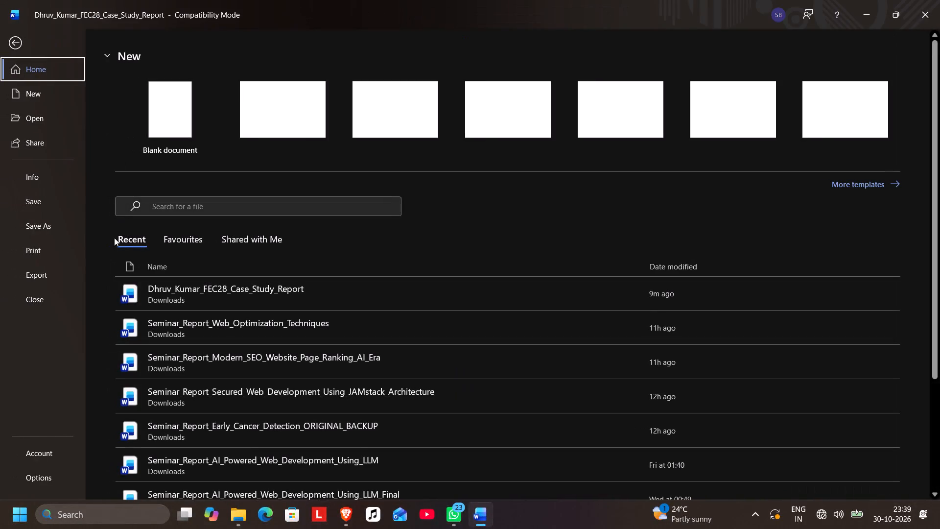
pyautogui.click(49, 226)
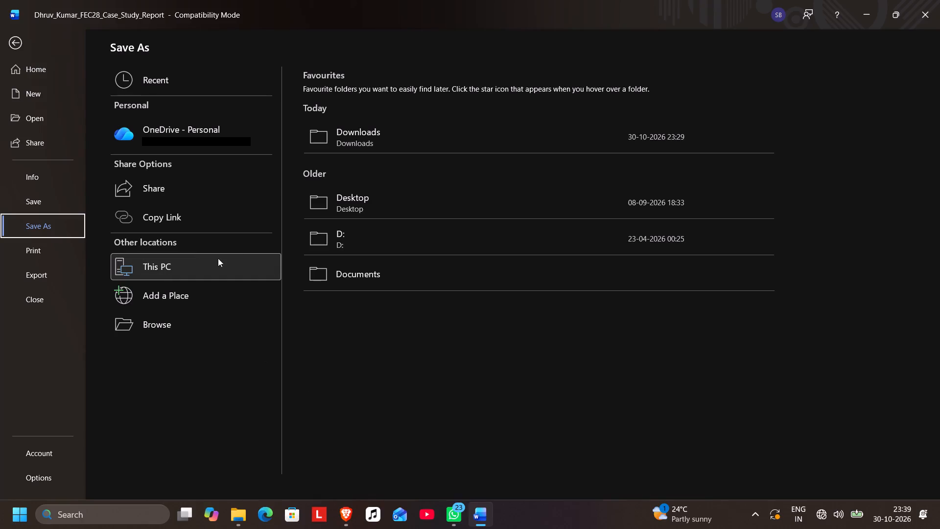
pyautogui.click(314, 207)
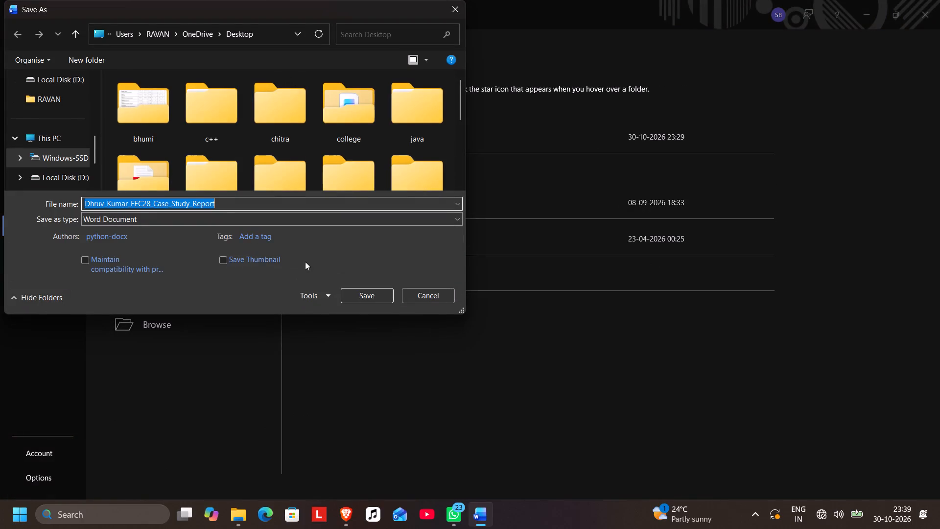
pyautogui.click(218, 218)
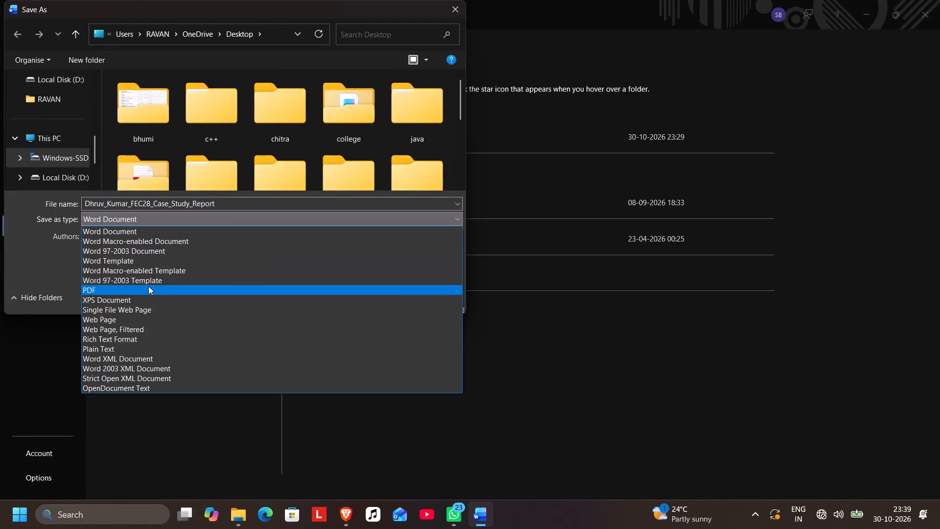
pyautogui.click(148, 287)
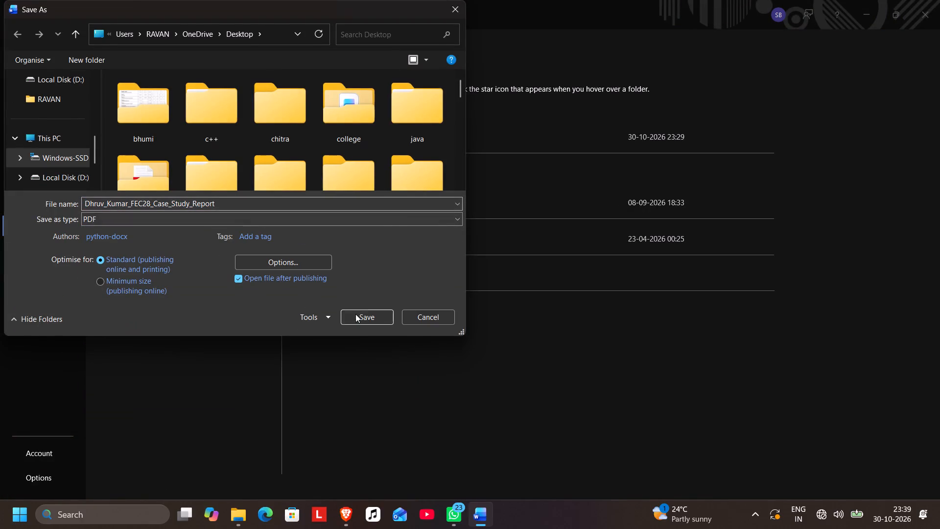
pyautogui.click(366, 318)
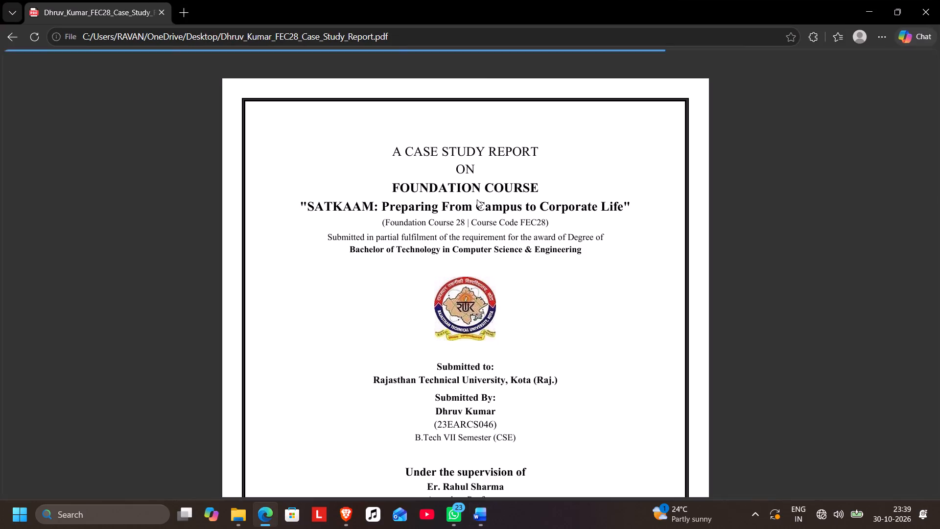
# Examine the cover page of the exported PDF in Edge, reducing the view to show the whole page.
pyautogui.scroll(-3, 477, 199)
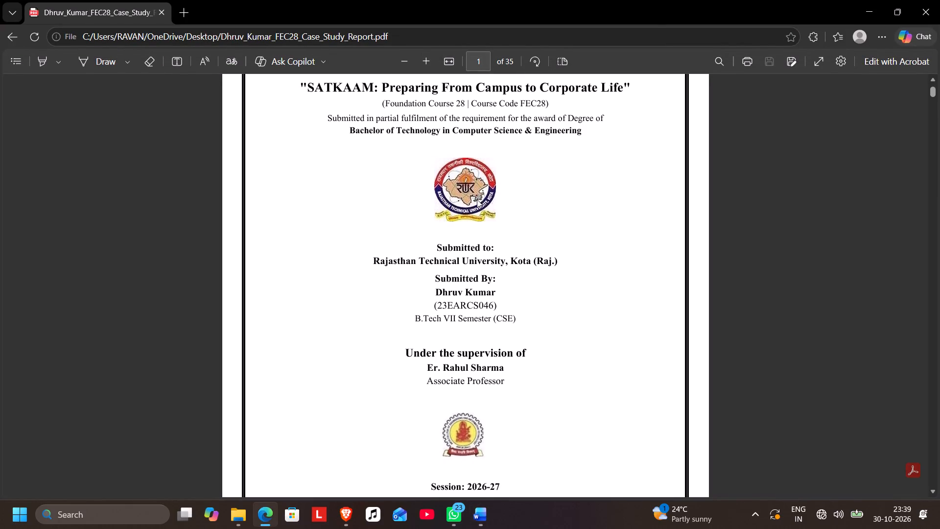
pyautogui.scroll(-2, 477, 199)
pyautogui.scroll(1, 477, 199)
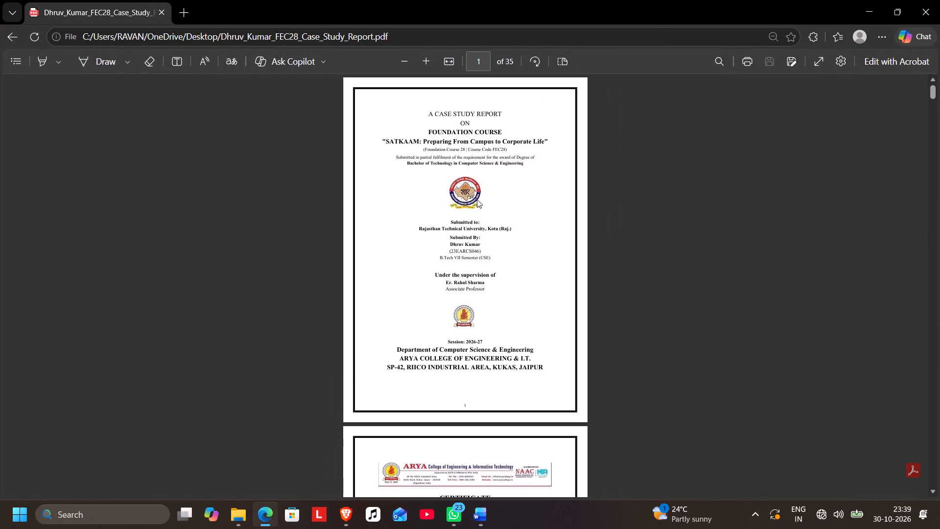
pyautogui.scroll(2, 477, 199)
pyautogui.scroll(1, 492, 312)
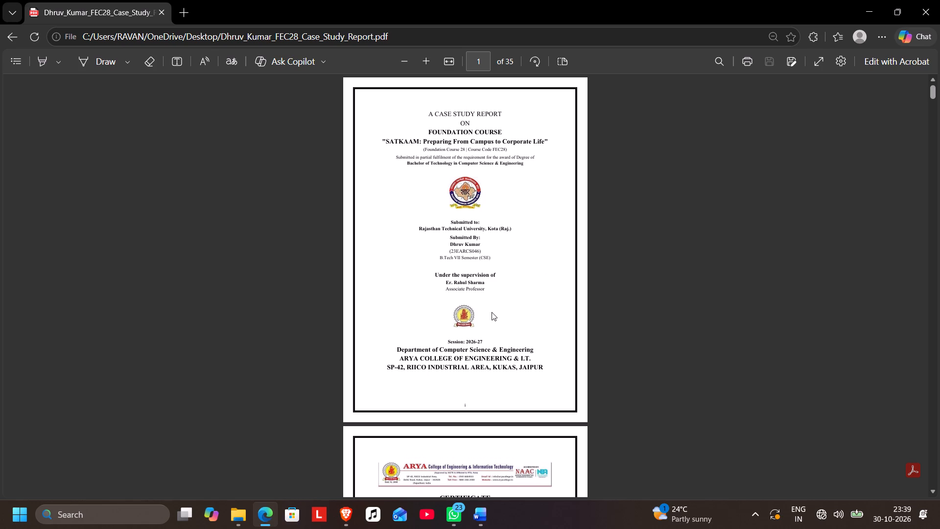
pyautogui.scroll(1, 492, 312)
# Switch back to the report in Word and make the cover page lines "A CASE STUDY REPORT" and "ON" bold.
pyautogui.click(470, 143)
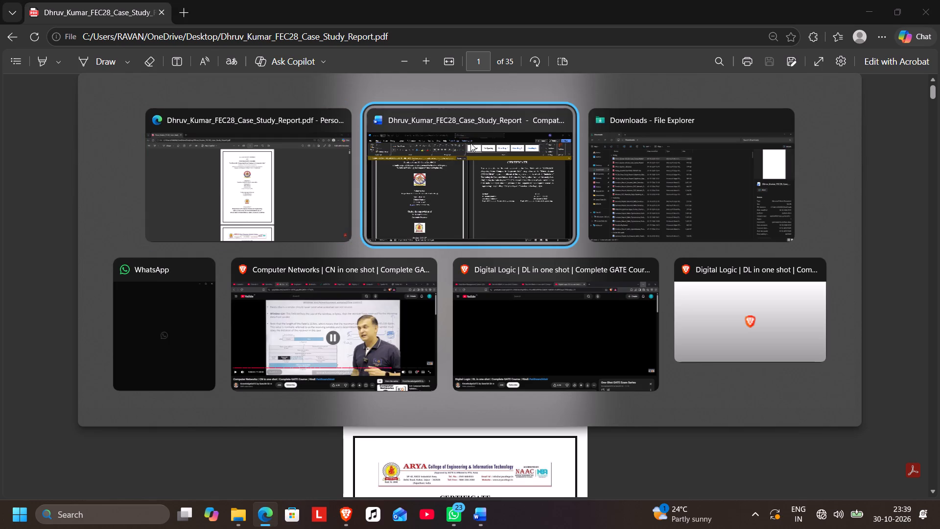
pyautogui.scroll(12, 337, 191)
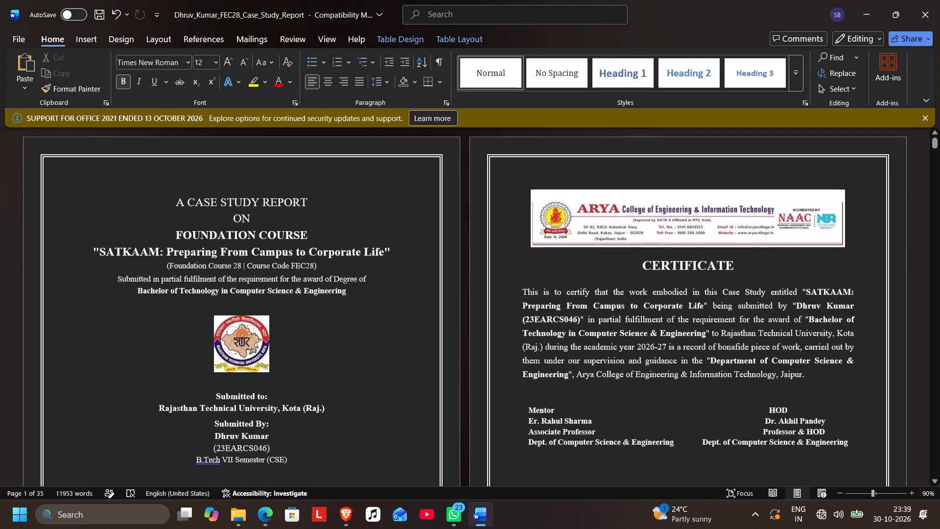
pyautogui.moveTo(173, 198); pyautogui.dragTo(276, 226)
pyautogui.click(283, 209)
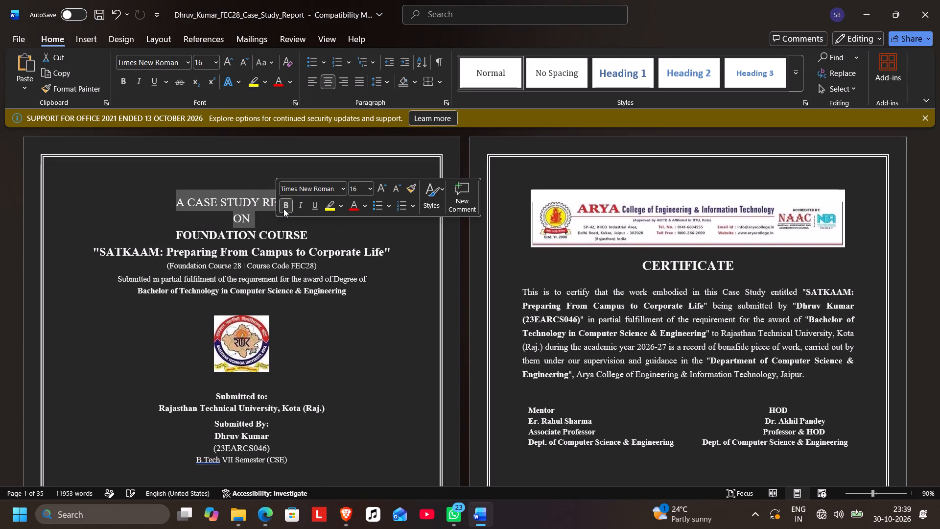
pyautogui.click(173, 161)
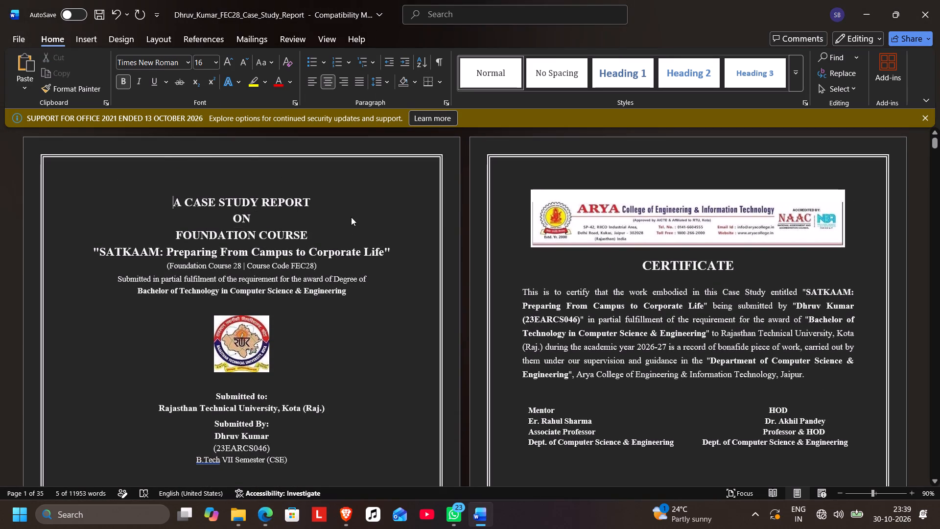
pyautogui.click(318, 200)
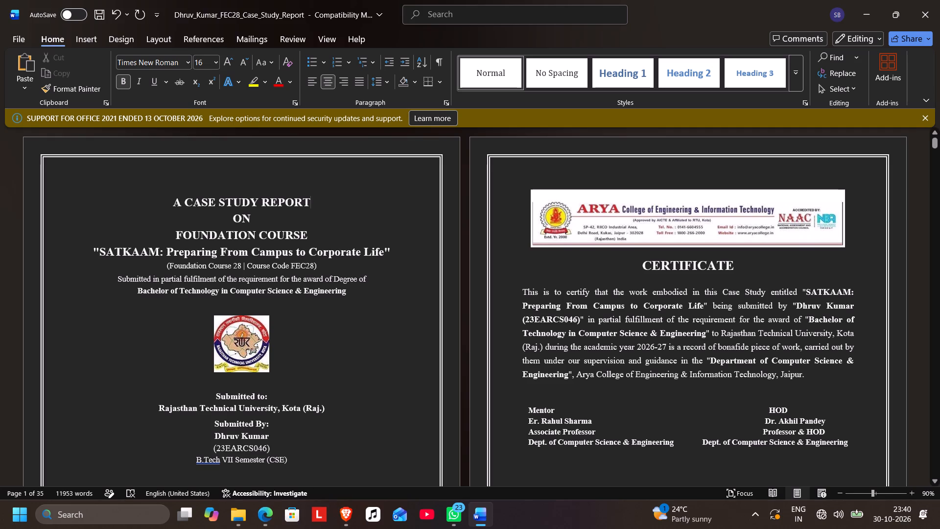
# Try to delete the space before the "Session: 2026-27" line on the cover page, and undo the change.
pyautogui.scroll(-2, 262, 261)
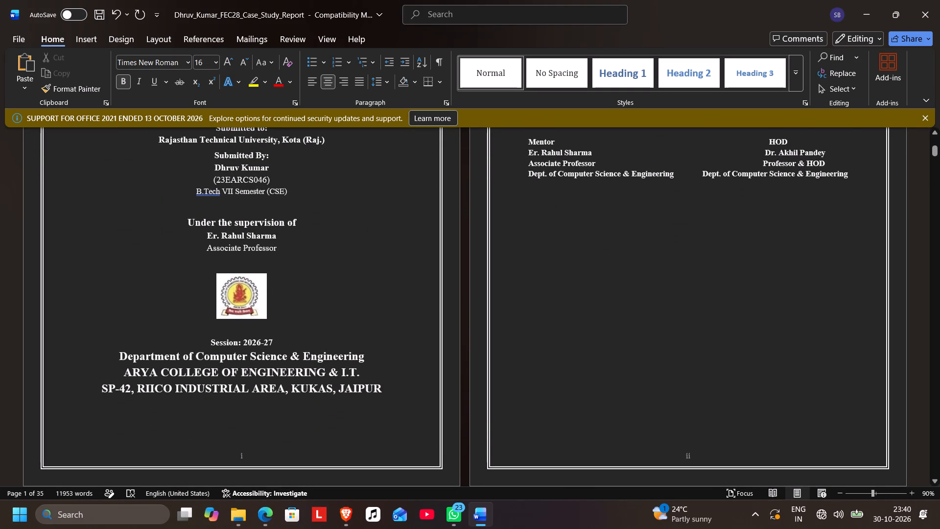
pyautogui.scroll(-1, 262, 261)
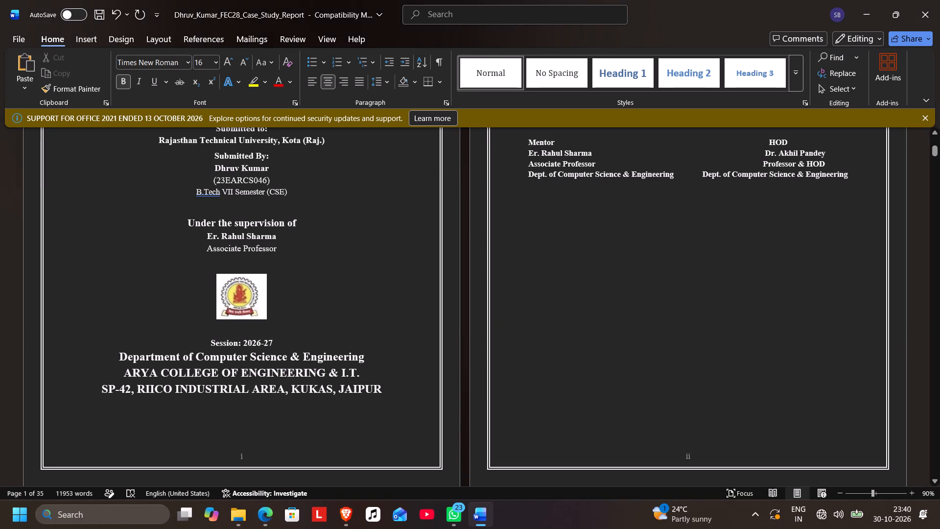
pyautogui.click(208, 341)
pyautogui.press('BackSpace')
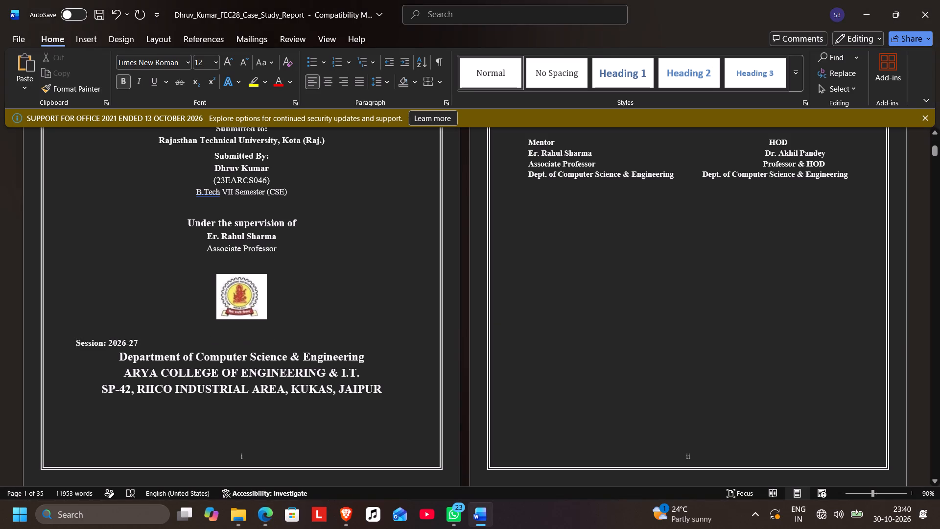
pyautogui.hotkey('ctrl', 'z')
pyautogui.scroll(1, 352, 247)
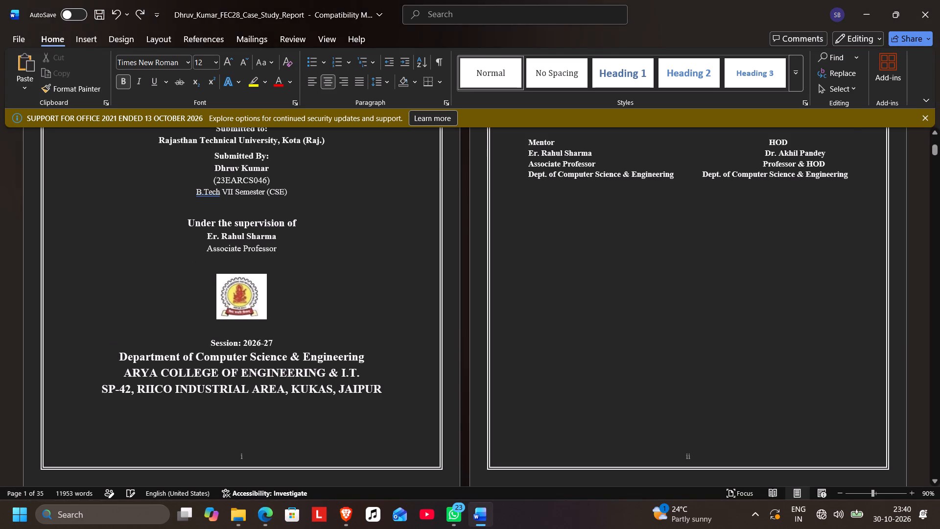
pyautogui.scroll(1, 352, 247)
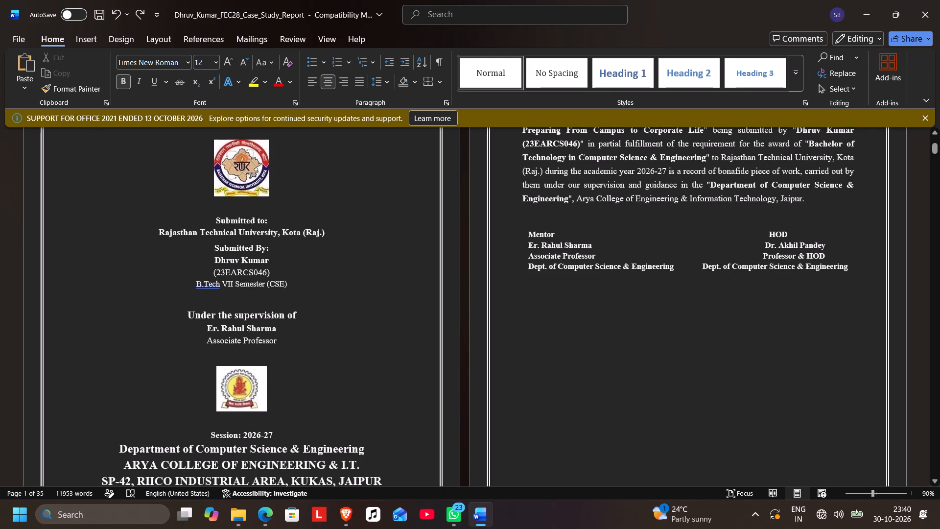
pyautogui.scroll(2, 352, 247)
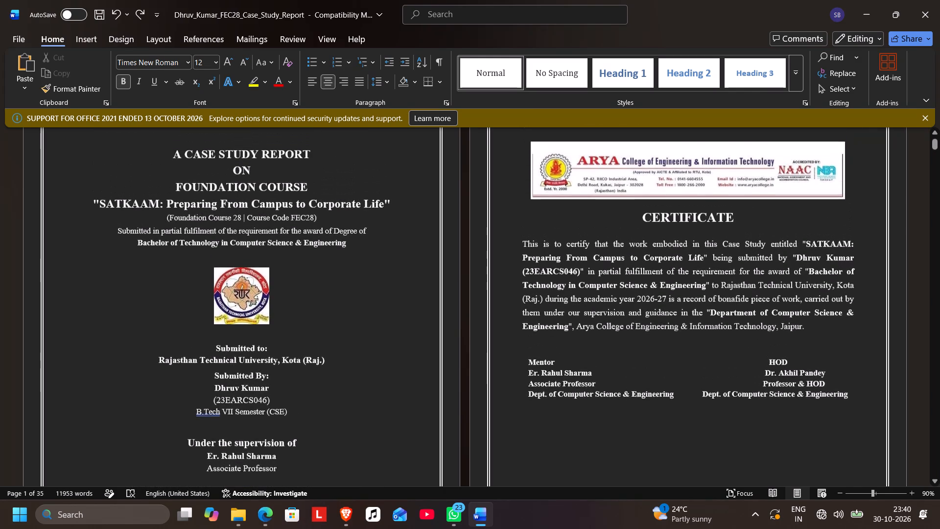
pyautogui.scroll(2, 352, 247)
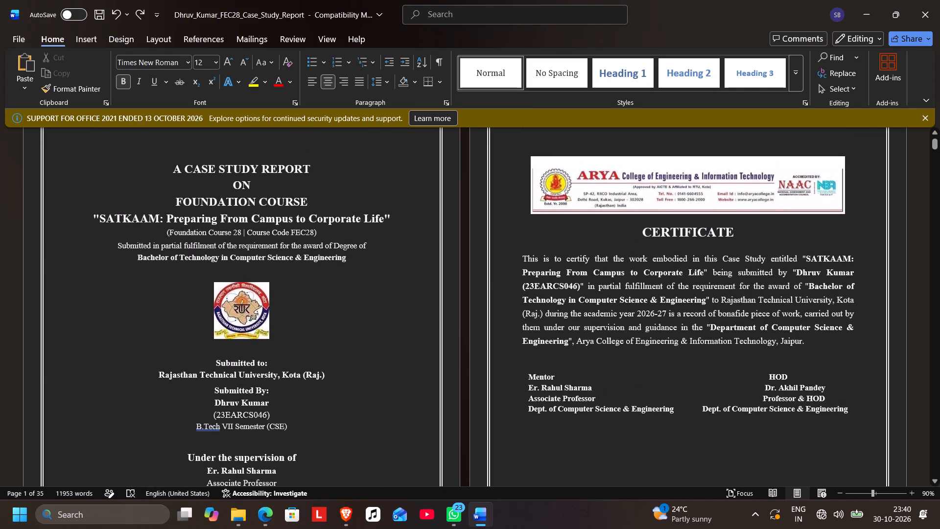
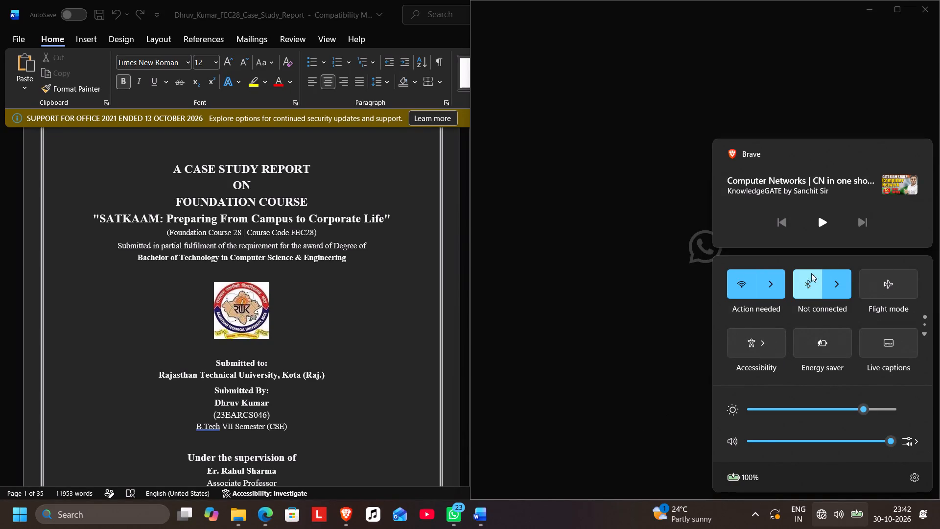
# Show the available Wi-Fi networks to restore the internet connection, and close the Captive Login page in Brave.
pyautogui.click(775, 283)
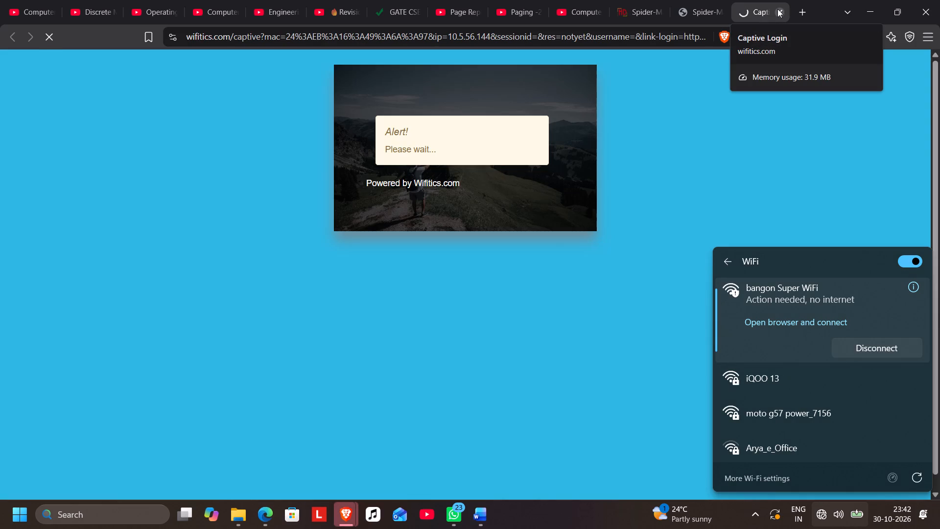
pyautogui.click(777, 9)
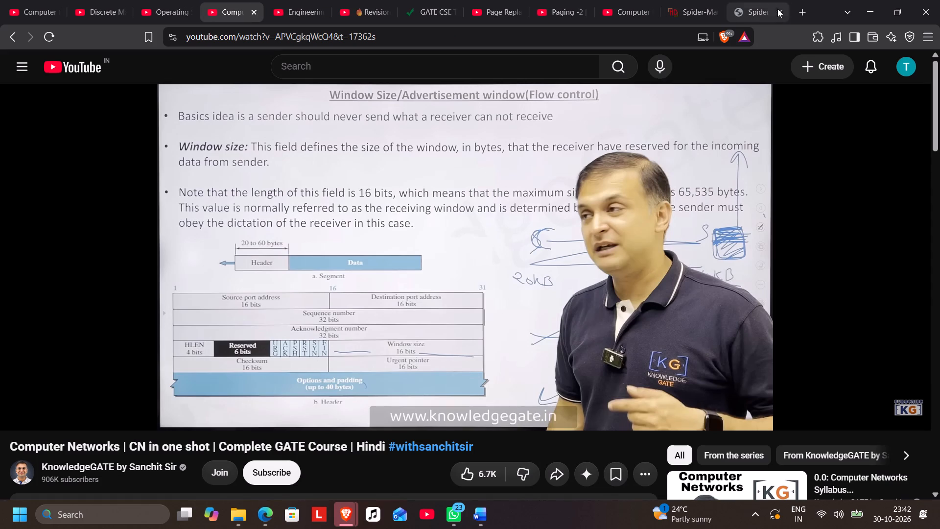
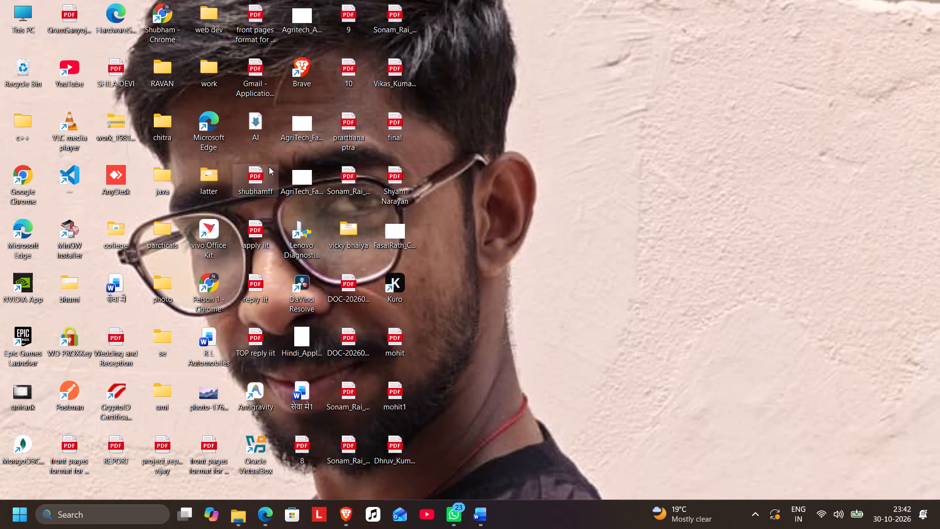
# Select the exported FEC28 case study report PDF on the desktop.
pyautogui.click(390, 445)
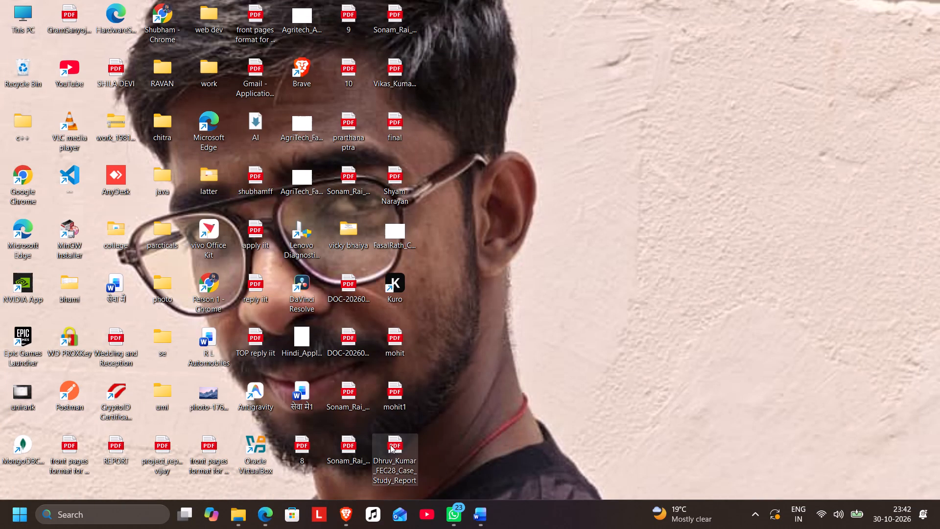
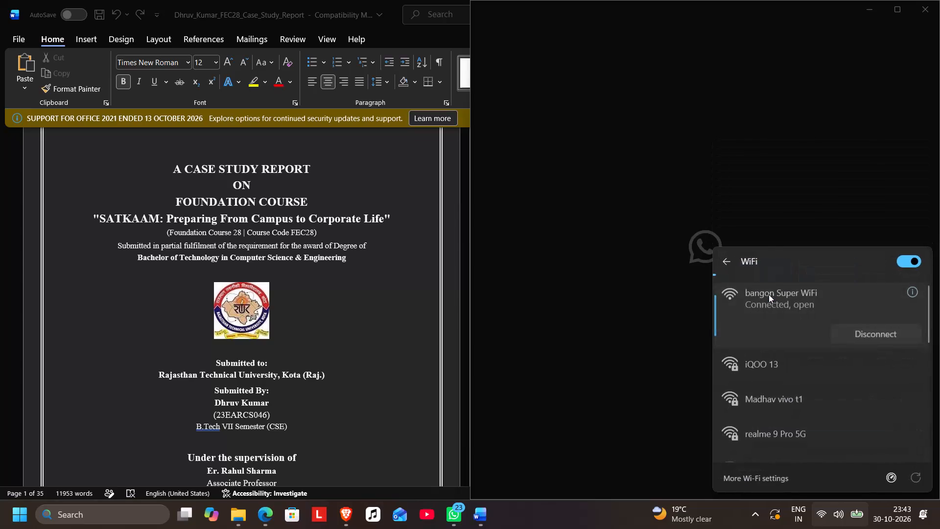
# Connect the computer to the iQOO 13 Wi-Fi network, keeping automatic connection enabled.
pyautogui.click(768, 349)
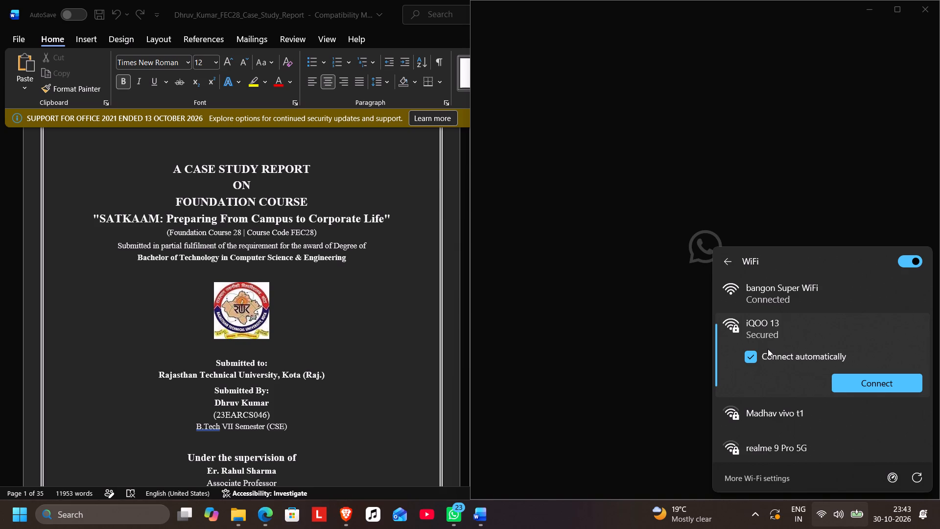
pyautogui.click(898, 388)
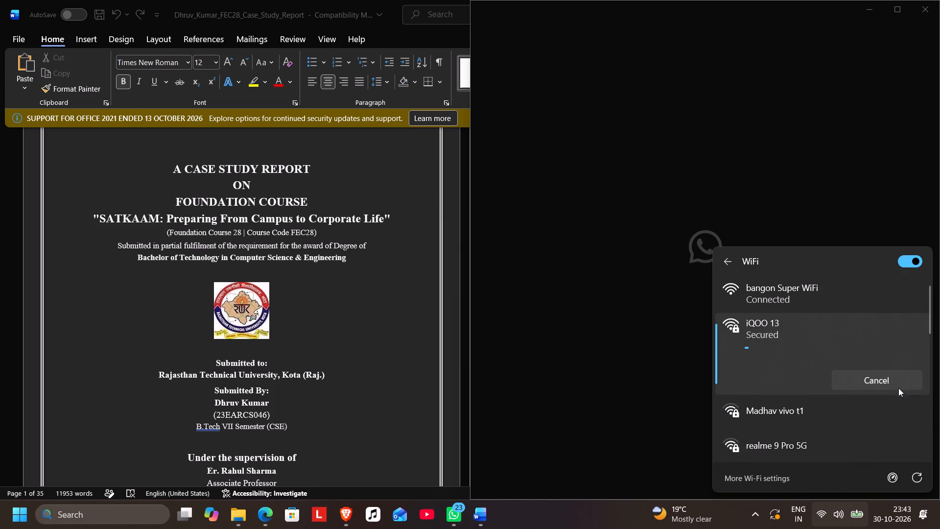
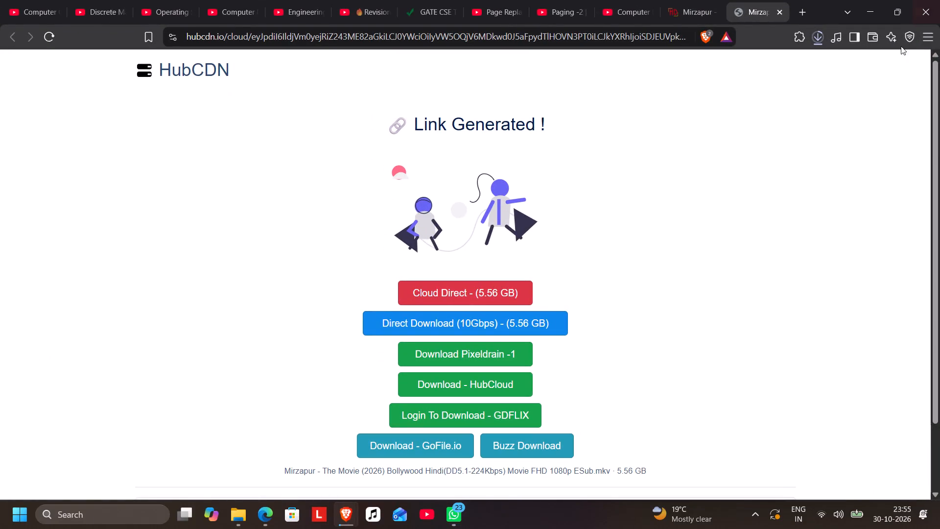
# Open the browser's downloads list to check on the movie file download.
pyautogui.click(813, 40)
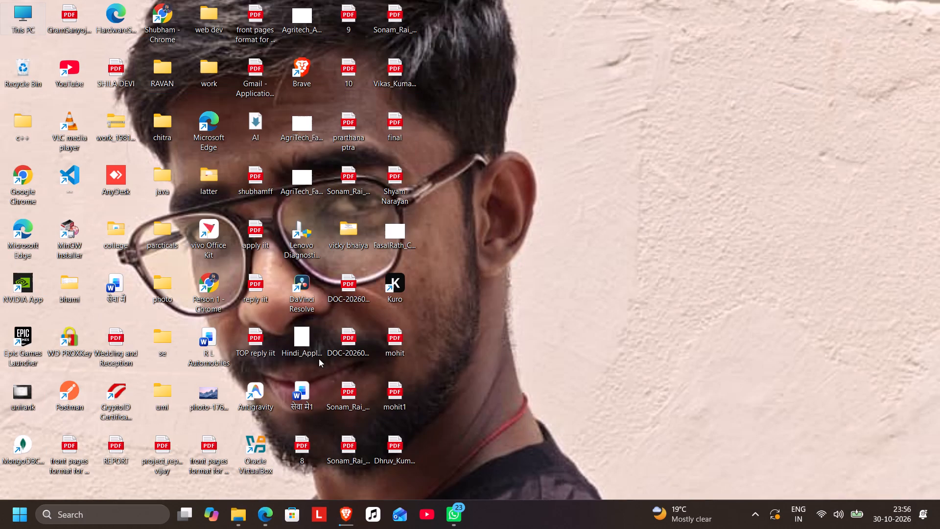
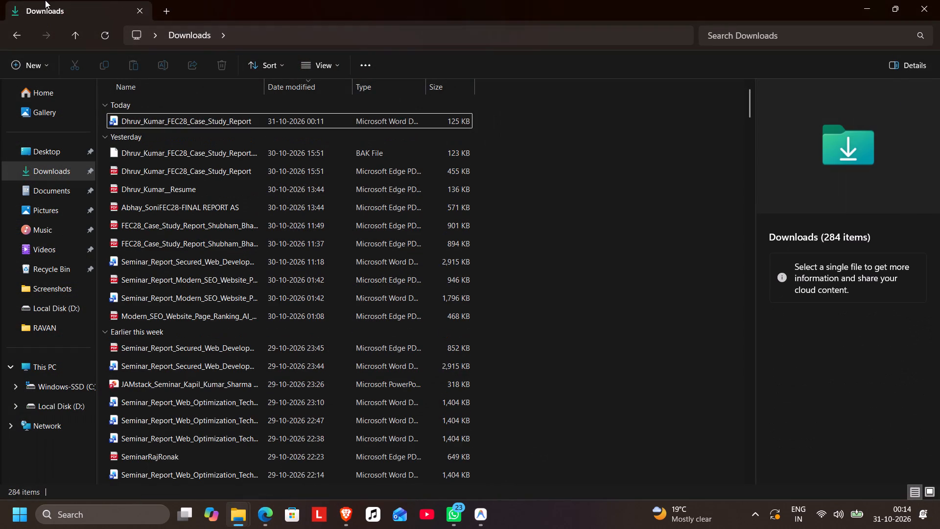
pyautogui.click(111, 36)
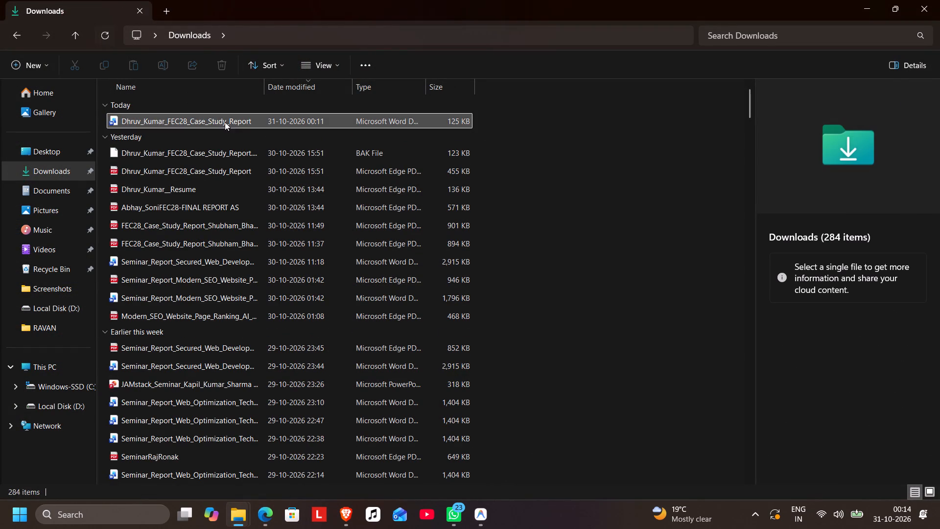
pyautogui.doubleClick(196, 117)
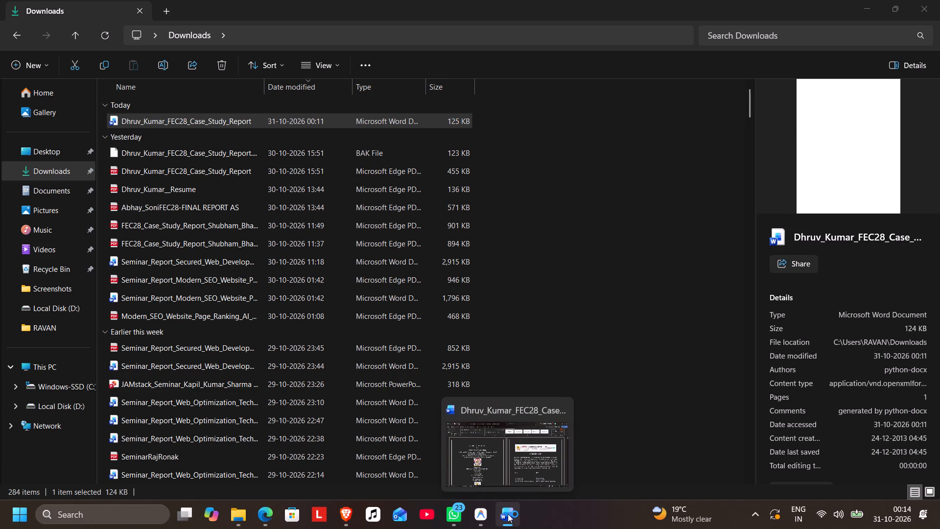
pyautogui.click(555, 410)
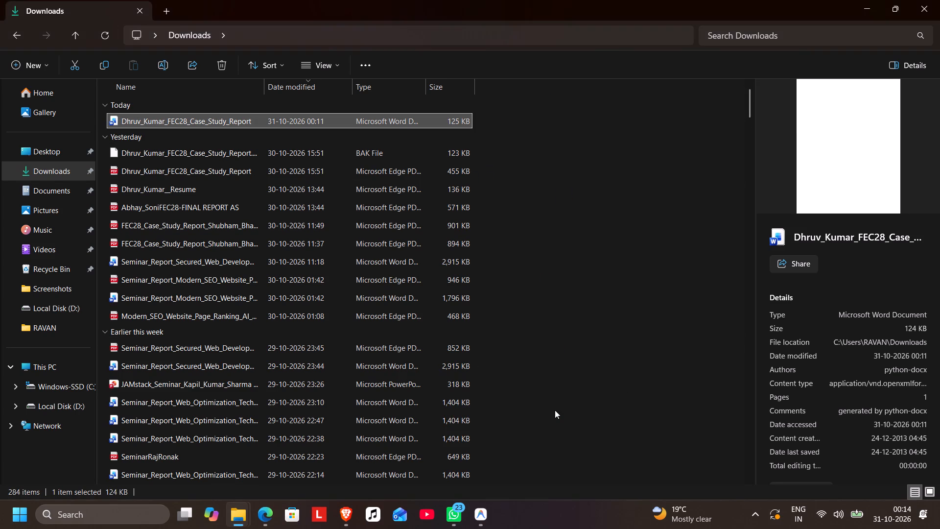
pyautogui.doubleClick(357, 120)
pyautogui.click(507, 508)
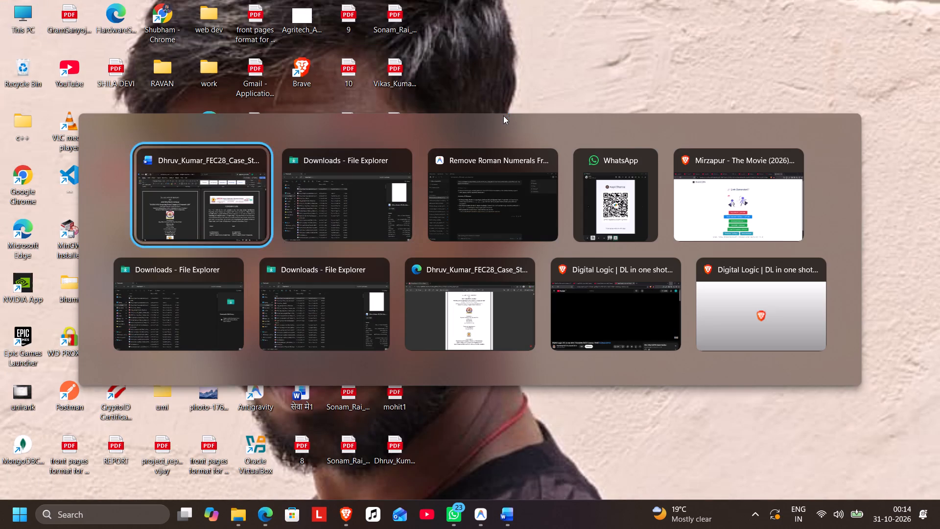
# Delete the "Dept. of Computer Science & Engineering" line from the Mentor signature block on the certificate page.
pyautogui.scroll(-2, 392, 265)
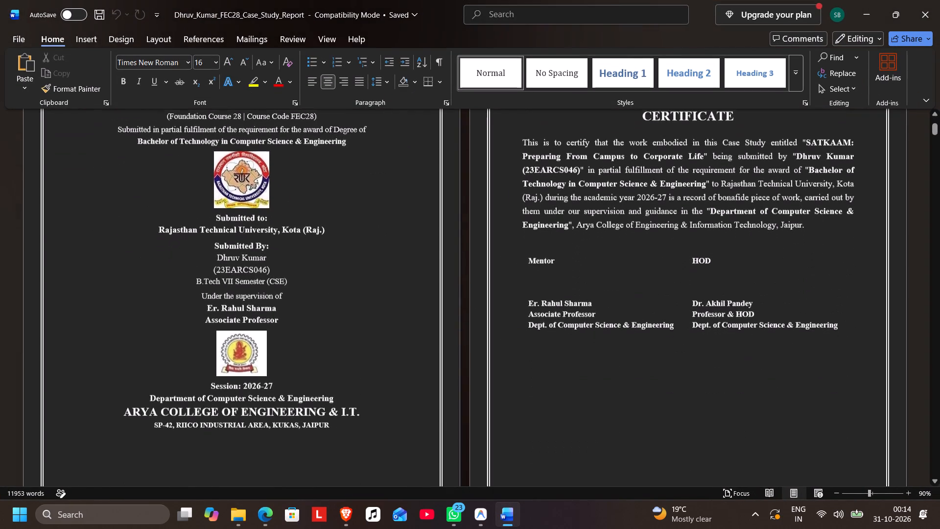
pyautogui.scroll(-2, 392, 265)
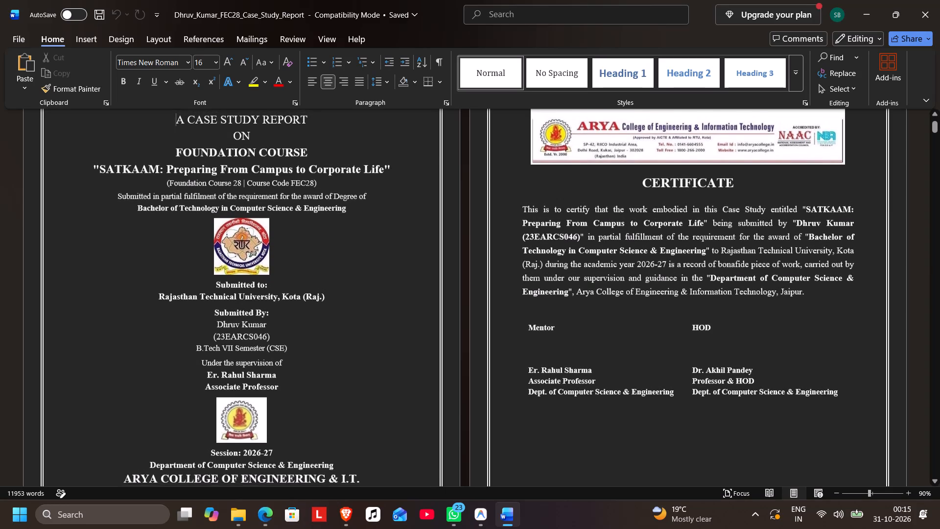
pyautogui.scroll(-1, 392, 265)
pyautogui.click(678, 361)
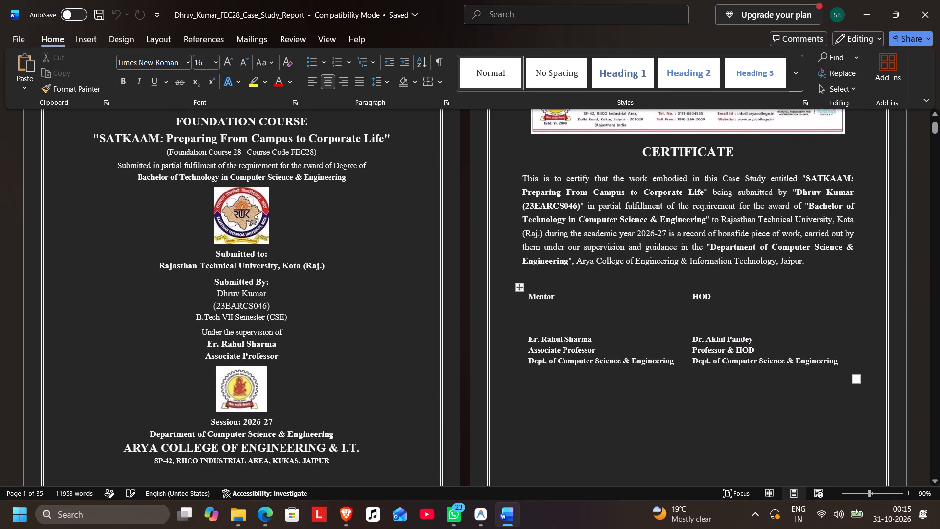
pyautogui.press('BackSpace')
pyautogui.press('BackSpace')
pyautogui.press('BackSpace')
pyautogui.press('BackSpace')
pyautogui.press('BackSpace')
pyautogui.press('BackSpace')
pyautogui.press('BackSpace')
pyautogui.press('BackSpace')
pyautogui.press('BackSpace')
pyautogui.press('BackSpace')
pyautogui.press('BackSpace')
pyautogui.press('BackSpace')
pyautogui.press('BackSpace')
pyautogui.press('BackSpace')
pyautogui.press('BackSpace')
pyautogui.press('BackSpace')
pyautogui.press('BackSpace')
pyautogui.press('BackSpace')
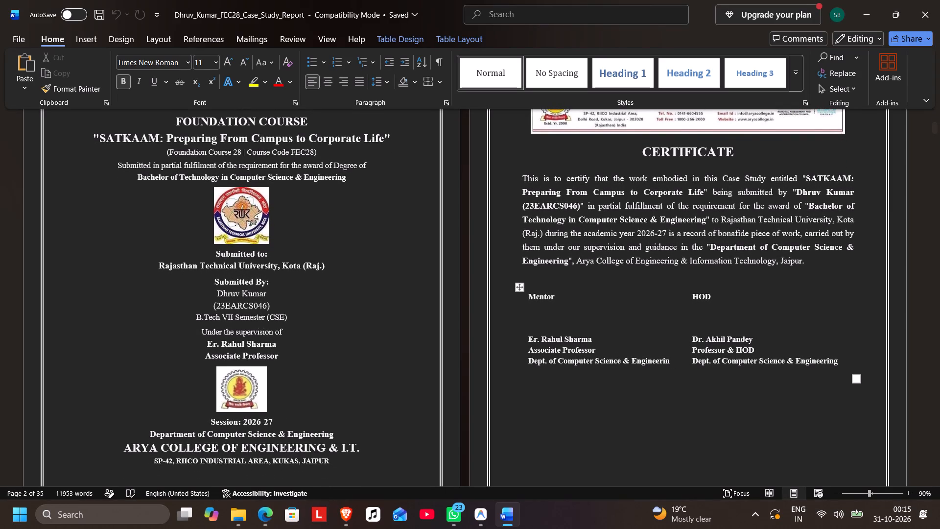
pyautogui.press('BackSpace')
pyautogui.press('BackSpace')
pyautogui.press('BackSpace')
pyautogui.press('BackSpace')
pyautogui.press('BackSpace')
pyautogui.press('BackSpace')
pyautogui.press('BackSpace')
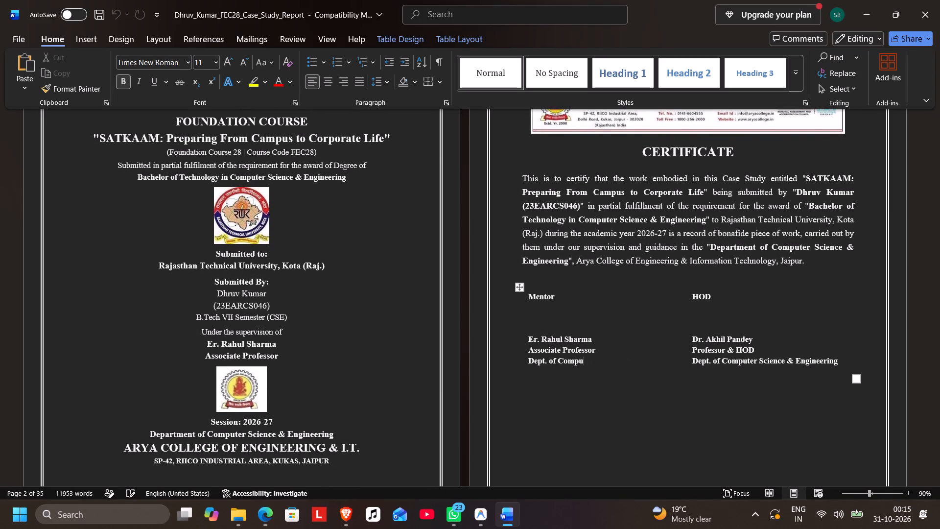
pyautogui.press('BackSpace')
pyautogui.press('BackSpace')
pyautogui.press('BackSpace')
pyautogui.press('BackSpace')
pyautogui.press('BackSpace')
pyautogui.press('BackSpace')
pyautogui.press('BackSpace')
pyautogui.press('BackSpace')
pyautogui.press('BackSpace')
pyautogui.press('BackSpace')
pyautogui.press('BackSpace')
pyautogui.press('BackSpace')
pyautogui.press('BackSpace')
pyautogui.press('BackSpace')
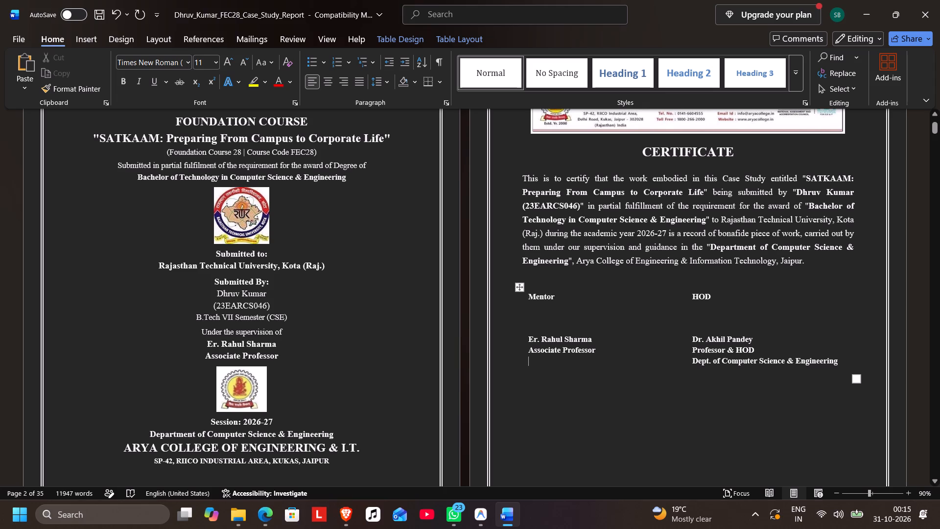
# Remove the blank lines between the "Mentor" heading and the mentor's name on the certificate page.
pyautogui.click(529, 328)
pyautogui.press('BackSpace')
pyautogui.press('BackSpace')
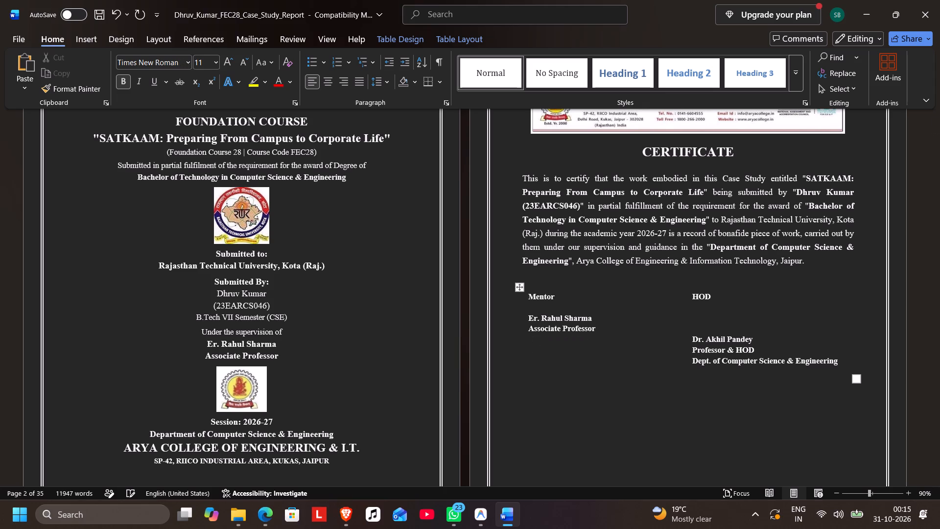
pyautogui.press('BackSpace')
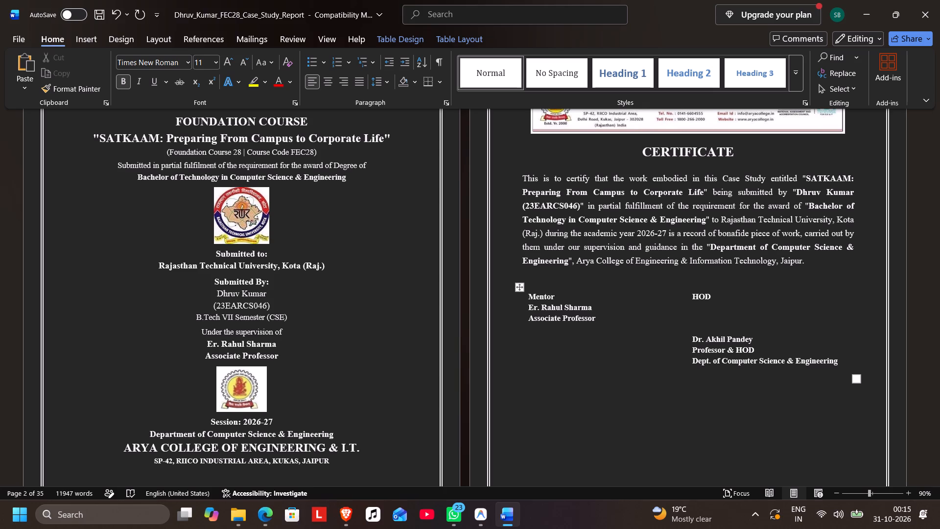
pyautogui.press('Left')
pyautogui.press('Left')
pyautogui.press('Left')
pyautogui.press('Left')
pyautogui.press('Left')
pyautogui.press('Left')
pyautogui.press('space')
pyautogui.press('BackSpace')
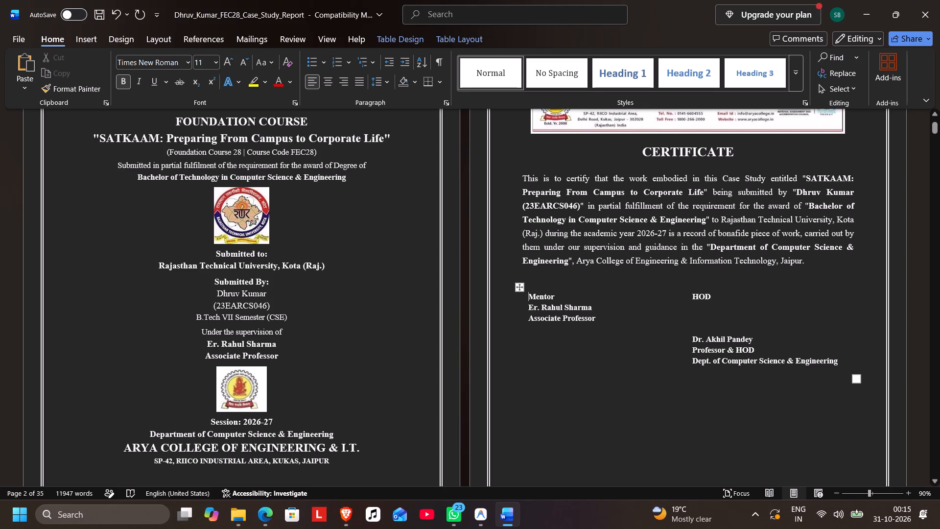
# Delete the "Dept. of Computer Science & Engineering" line from the HOD signature block on the certificate page.
pyautogui.click(702, 359)
pyautogui.press('Right')
pyautogui.press('Right')
pyautogui.press('Right')
pyautogui.press('Right')
pyautogui.press('Right')
pyautogui.press('Right')
pyautogui.press('Right')
pyautogui.press('Right')
pyautogui.press('Right')
pyautogui.press('Right')
pyautogui.press('Right')
pyautogui.press('Right')
pyautogui.press('Right')
pyautogui.press('Right')
pyautogui.press('Right')
pyautogui.press('Right')
pyautogui.press('Right')
pyautogui.press('Right')
pyautogui.press('Right')
pyautogui.press('Right')
pyautogui.press('Right')
pyautogui.press('Right')
pyautogui.press('Right')
pyautogui.press('Right')
pyautogui.press('Right')
pyautogui.press('Right')
pyautogui.press('Right')
pyautogui.press('Right')
pyautogui.press('Right')
pyautogui.press('Right')
pyautogui.press('BackSpace')
pyautogui.press('BackSpace')
pyautogui.press('BackSpace')
pyautogui.press('BackSpace')
pyautogui.press('BackSpace')
pyautogui.press('BackSpace')
pyautogui.press('BackSpace')
pyautogui.press('BackSpace')
pyautogui.press('BackSpace')
pyautogui.press('BackSpace')
pyautogui.press('BackSpace')
pyautogui.press('BackSpace')
pyautogui.press('BackSpace')
pyautogui.press('BackSpace')
pyautogui.press('BackSpace')
pyautogui.press('BackSpace')
pyautogui.press('BackSpace')
pyautogui.press('BackSpace')
pyautogui.press('BackSpace')
pyautogui.press('BackSpace')
pyautogui.press('BackSpace')
pyautogui.press('BackSpace')
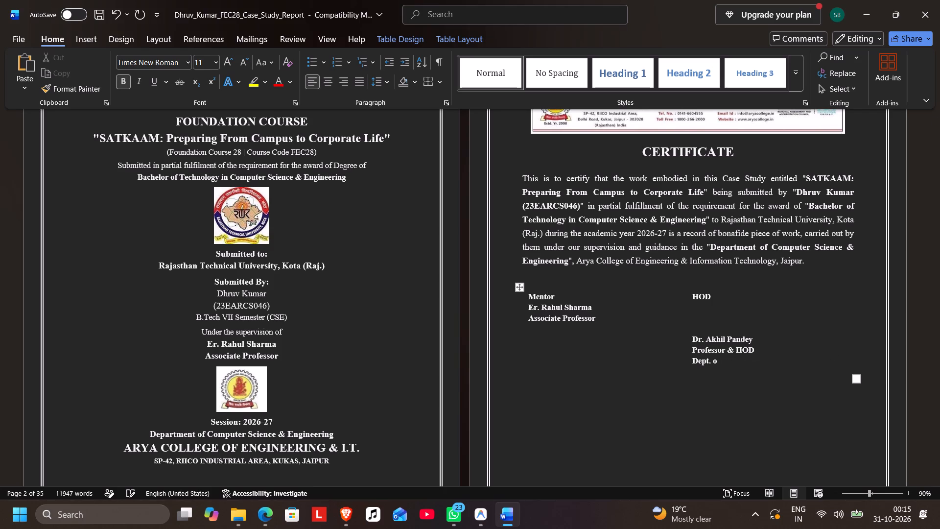
pyautogui.press('BackSpace')
pyautogui.press('BackSpace')
pyautogui.press('BackSpace')
pyautogui.press('BackSpace')
pyautogui.press('BackSpace')
pyautogui.press('BackSpace')
pyautogui.press('BackSpace')
# Remove the blank lines between the "HOD" heading and the name below it on the certificate page.
pyautogui.click(688, 336)
pyautogui.click(709, 327)
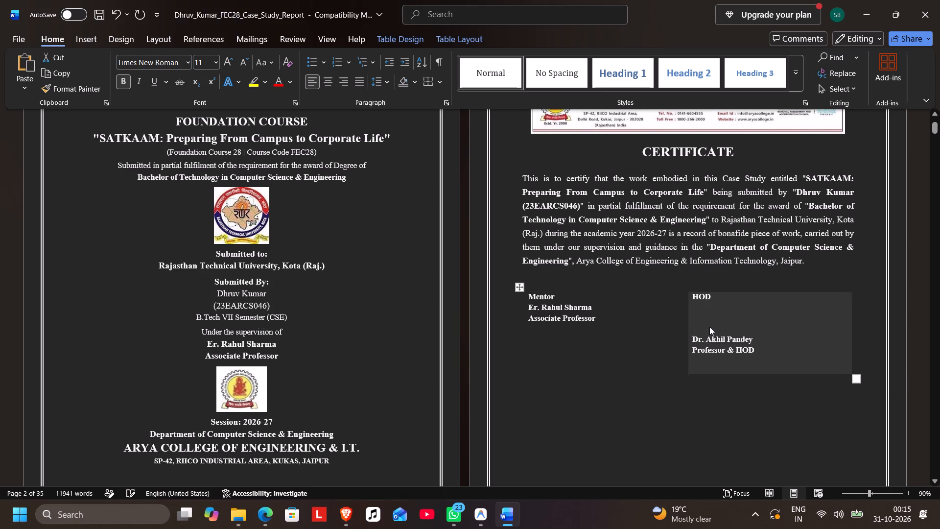
pyautogui.press('BackSpace')
pyautogui.press('BackSpace')
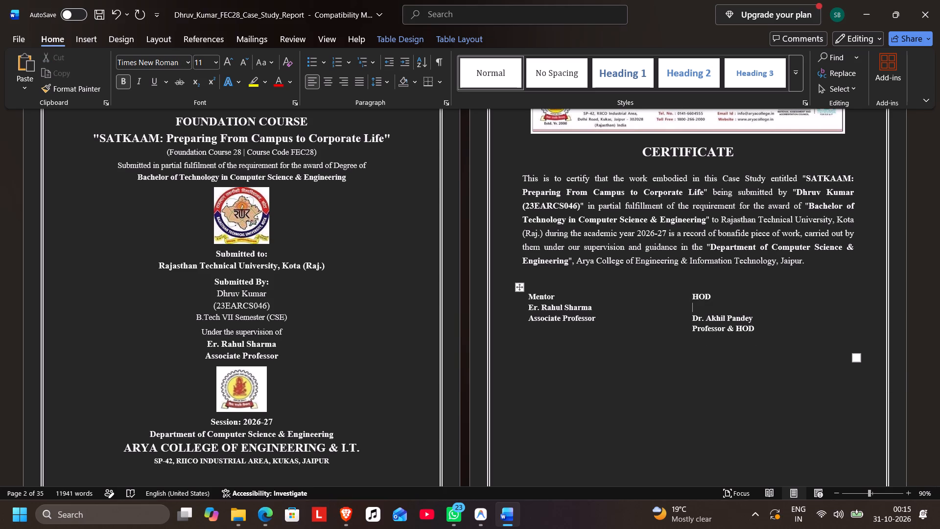
pyautogui.press('Down')
pyautogui.press('BackSpace')
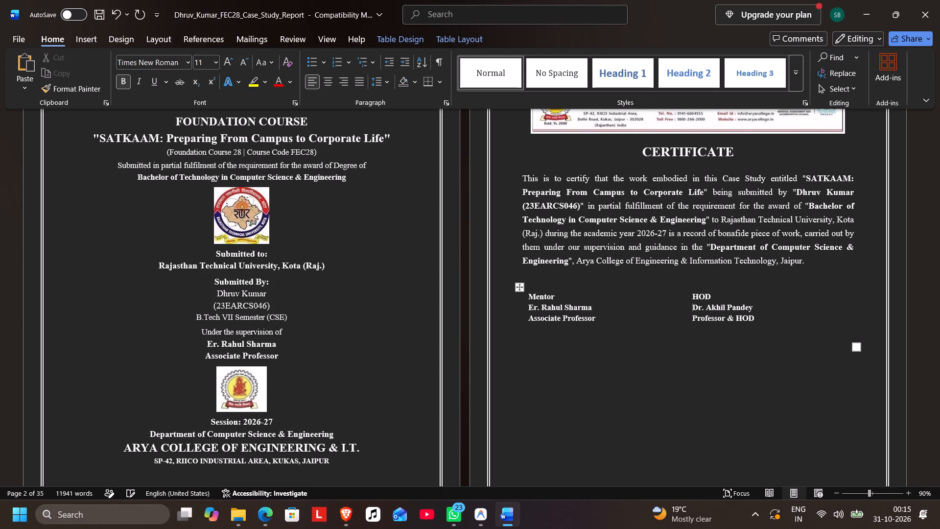
# Indent the "HOD" heading with leading spaces so it sits near the right margin of the certificate page.
pyautogui.press('Up')
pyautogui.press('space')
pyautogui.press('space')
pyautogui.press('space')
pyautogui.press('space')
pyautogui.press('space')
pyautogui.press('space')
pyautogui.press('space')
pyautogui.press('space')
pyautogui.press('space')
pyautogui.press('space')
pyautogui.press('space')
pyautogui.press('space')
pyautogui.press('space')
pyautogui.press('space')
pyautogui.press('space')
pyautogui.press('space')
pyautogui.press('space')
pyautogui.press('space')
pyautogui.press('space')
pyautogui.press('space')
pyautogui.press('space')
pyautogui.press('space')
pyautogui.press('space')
pyautogui.press('BackSpace')
# Indent the HOD's name line with leading spaces so it sits beneath the shifted "HOD" heading near the right margin.
pyautogui.click(694, 308)
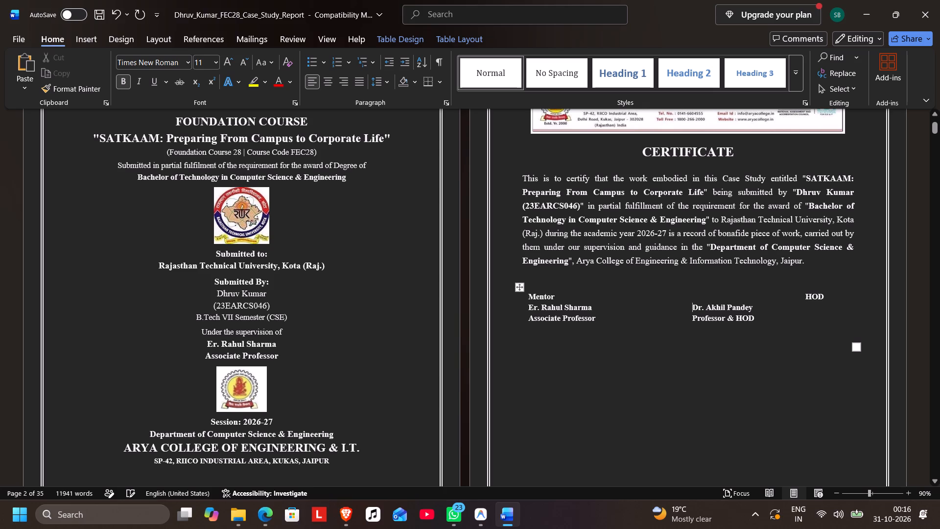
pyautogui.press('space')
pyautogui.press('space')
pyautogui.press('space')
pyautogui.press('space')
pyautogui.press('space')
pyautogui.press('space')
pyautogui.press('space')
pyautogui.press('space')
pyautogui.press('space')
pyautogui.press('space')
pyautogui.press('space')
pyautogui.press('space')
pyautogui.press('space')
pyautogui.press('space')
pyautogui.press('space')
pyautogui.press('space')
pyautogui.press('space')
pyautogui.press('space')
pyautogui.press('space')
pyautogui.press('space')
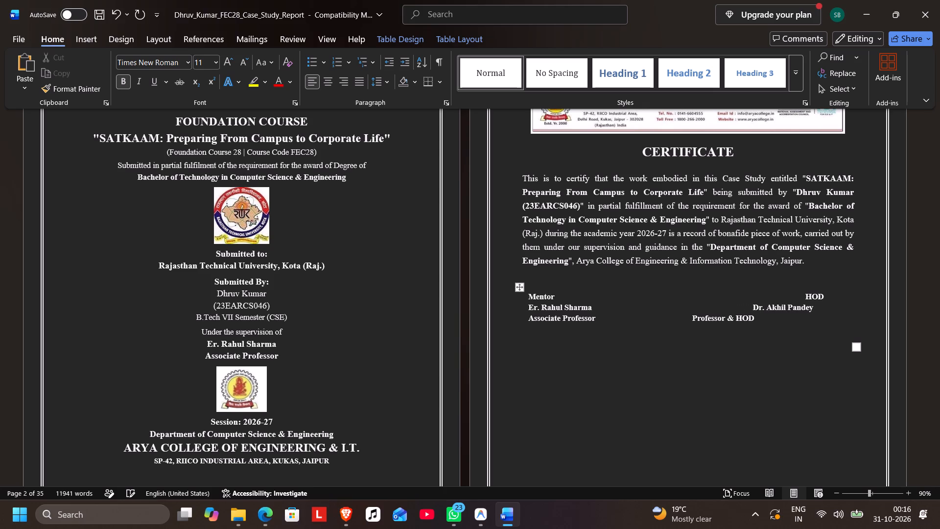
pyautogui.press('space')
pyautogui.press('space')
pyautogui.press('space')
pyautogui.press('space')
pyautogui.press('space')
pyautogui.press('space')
pyautogui.press('BackSpace')
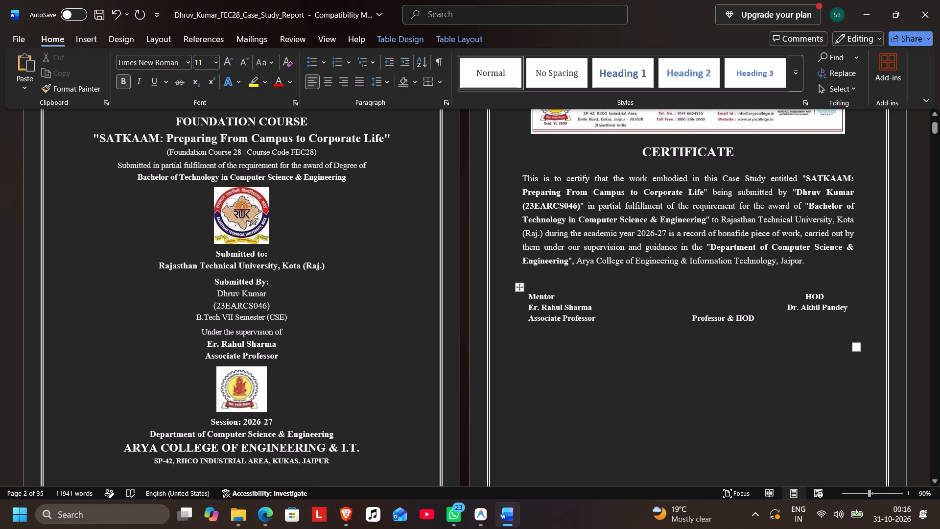
# Remove one leading space before the "HOD" heading to fine-tune its alignment above the name.
pyautogui.click(805, 299)
pyautogui.press('BackSpace')
# Indent the "Professor & HOD" line with leading spaces toward the right margin to align it beneath the HOD's name.
pyautogui.click(695, 318)
# Indent the "Professor & HOD" line with spaces until it lines up under the HOD's name near the right margin.
pyautogui.press('Left')
pyautogui.press('space')
pyautogui.press('space')
pyautogui.press('space')
pyautogui.press('space')
pyautogui.press('space')
pyautogui.press('space')
pyautogui.press('space')
pyautogui.press('space')
pyautogui.press('space')
pyautogui.press('space')
pyautogui.press('space')
pyautogui.press('space')
pyautogui.press('space')
pyautogui.press('space')
pyautogui.press('space')
pyautogui.press('space')
pyautogui.press('space')
pyautogui.press('space')
pyautogui.press('space')
pyautogui.press('space')
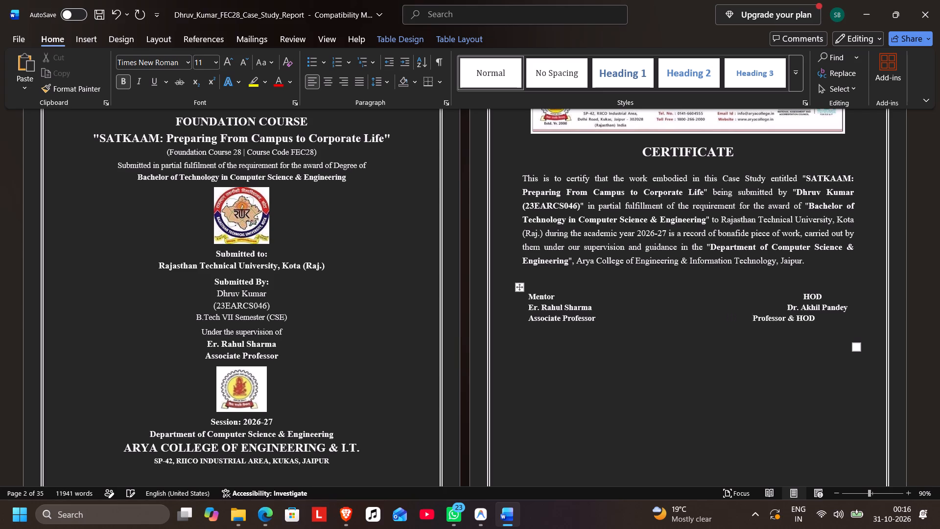
pyautogui.press('space')
pyautogui.press('space')
pyautogui.press('space')
pyautogui.press('space')
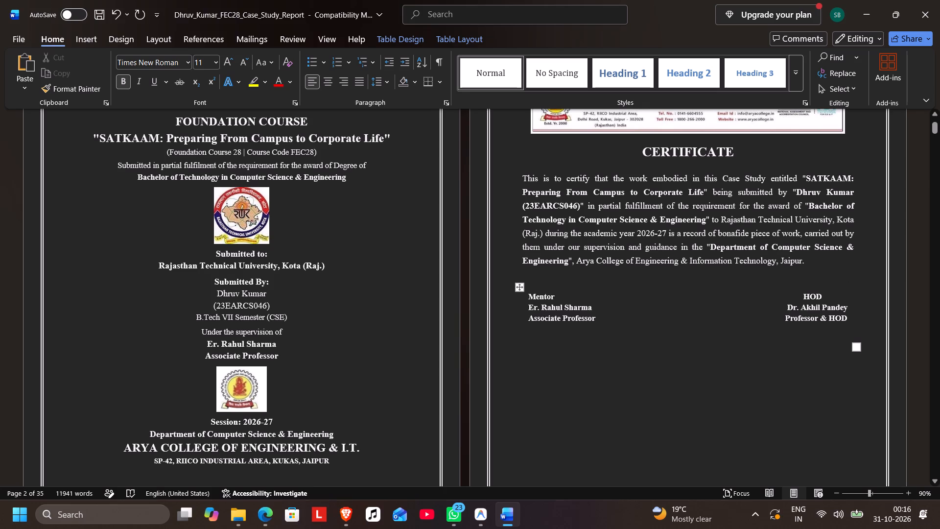
# Insert a blank line on the cover page between "Bachelor of Technology in Computer Science & Engineering" and the university logo.
pyautogui.scroll(-1, 746, 288)
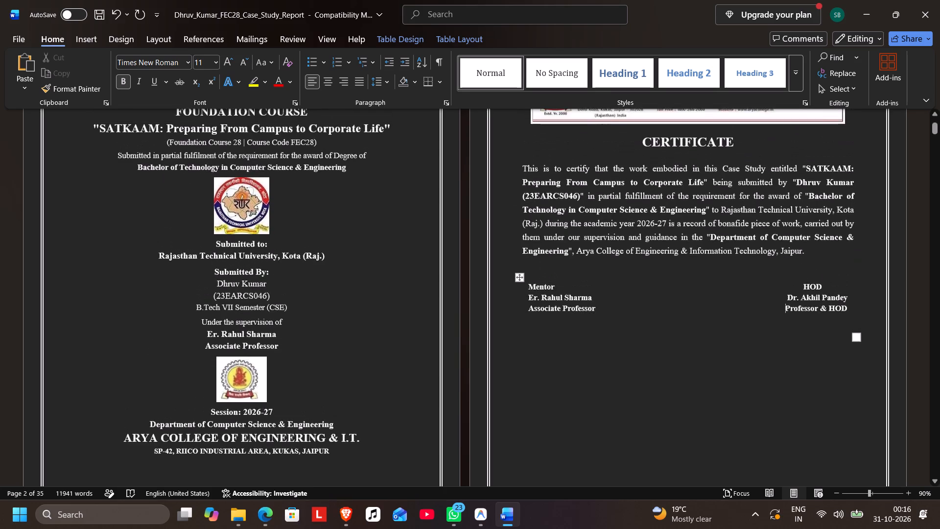
pyautogui.scroll(1, 292, 236)
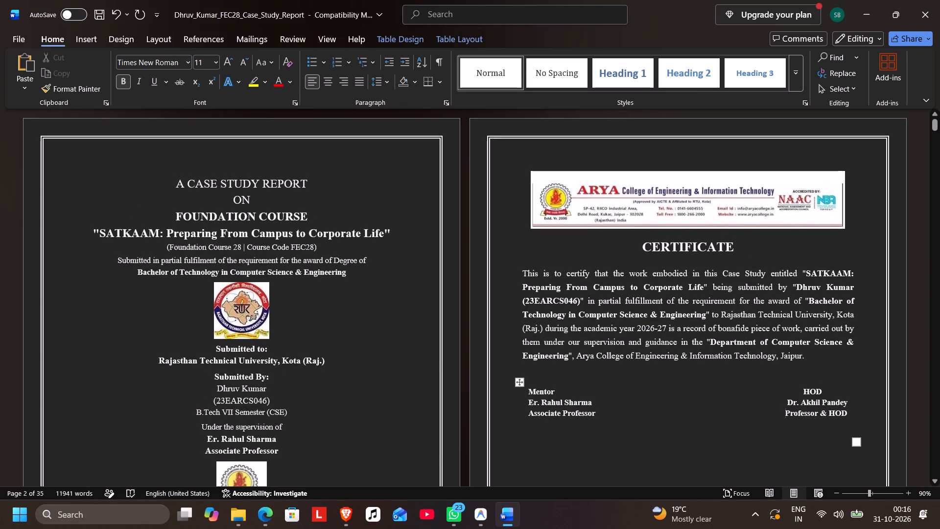
pyautogui.click(352, 273)
pyautogui.press('Return')
pyautogui.scroll(-1, 352, 273)
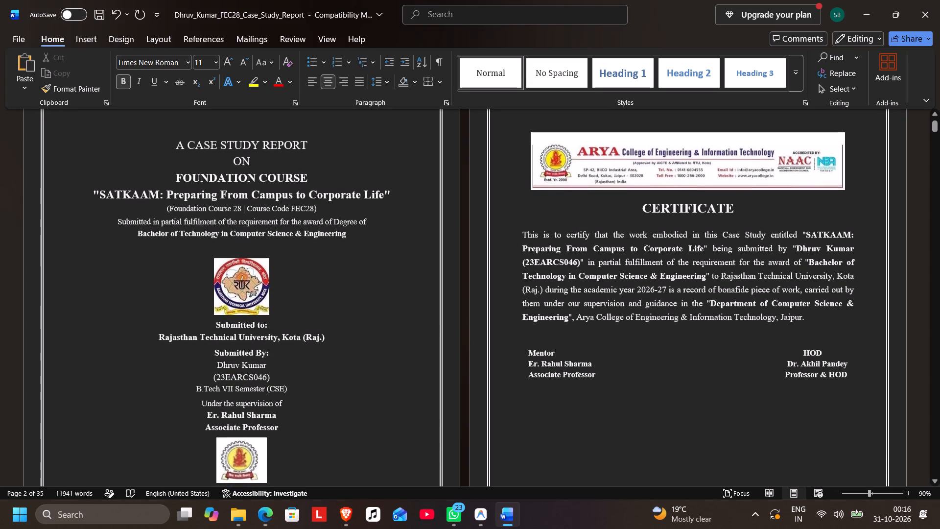
# Insert blank lines on the cover page below the university logo and below the "B.Tech VII Semester (CSE)" line.
pyautogui.click(285, 309)
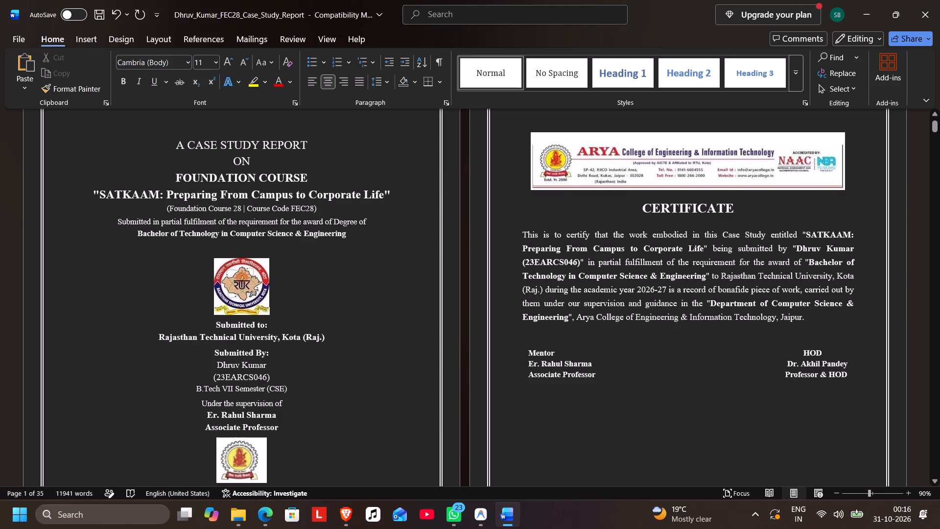
pyautogui.press('Return')
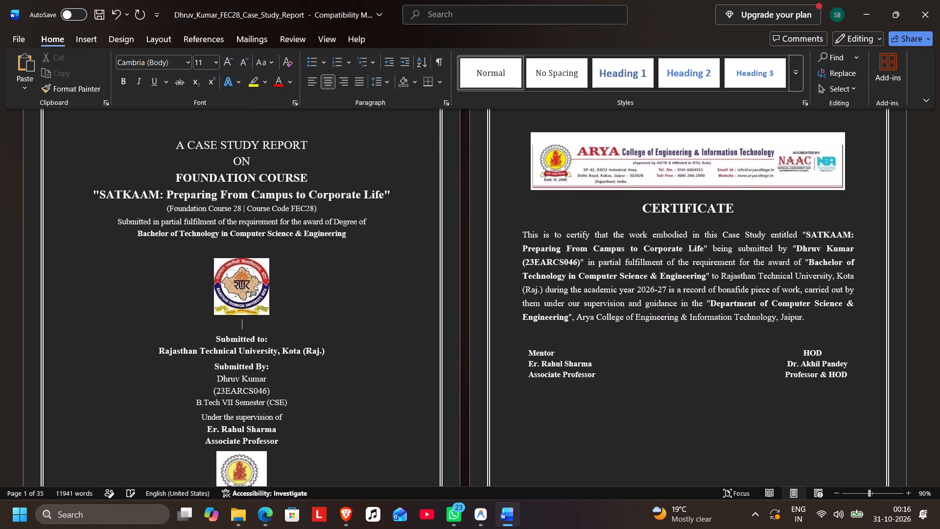
pyautogui.scroll(-1, 299, 307)
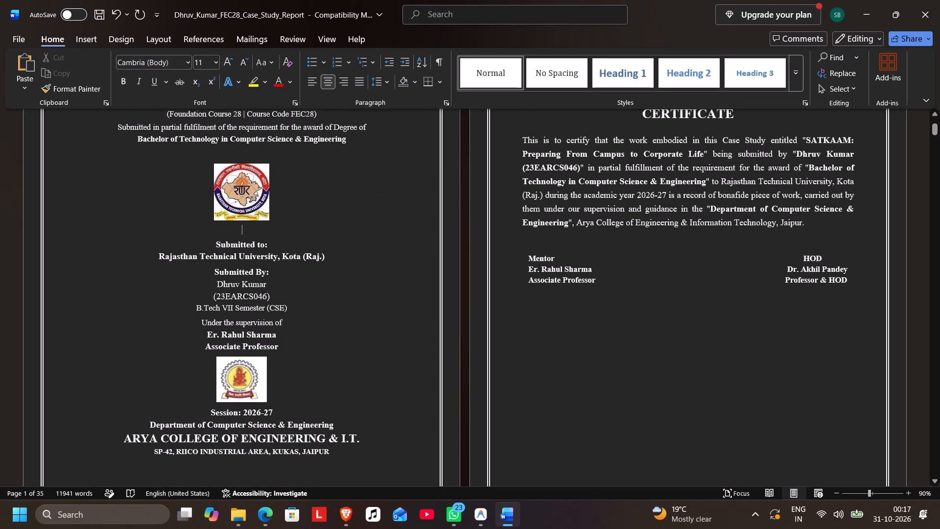
pyautogui.click(297, 310)
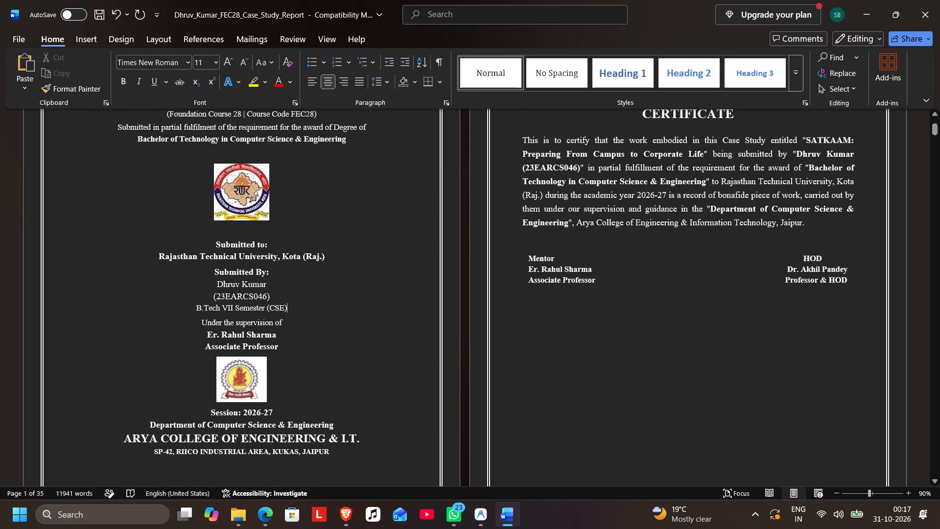
pyautogui.press('Return')
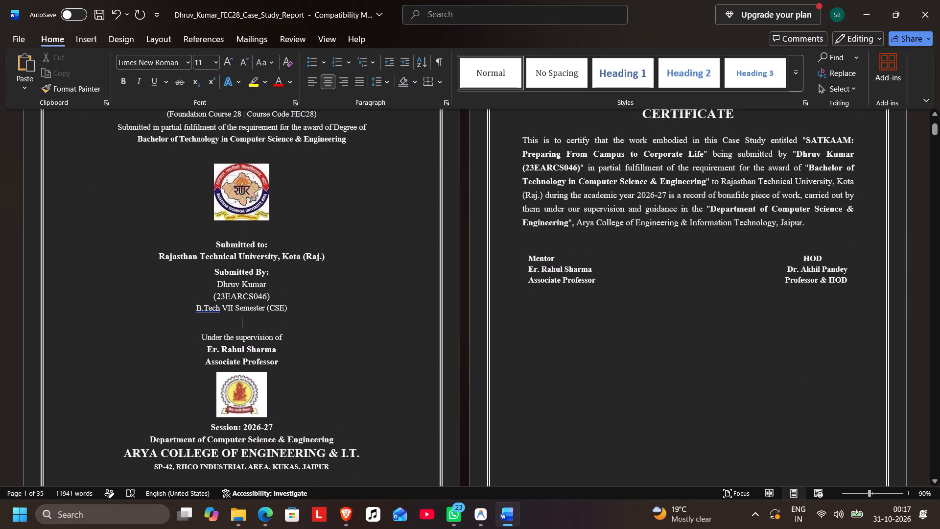
# Set the department, college name and address lines at the bottom of the cover page to font size 18.
pyautogui.scroll(-1, 212, 328)
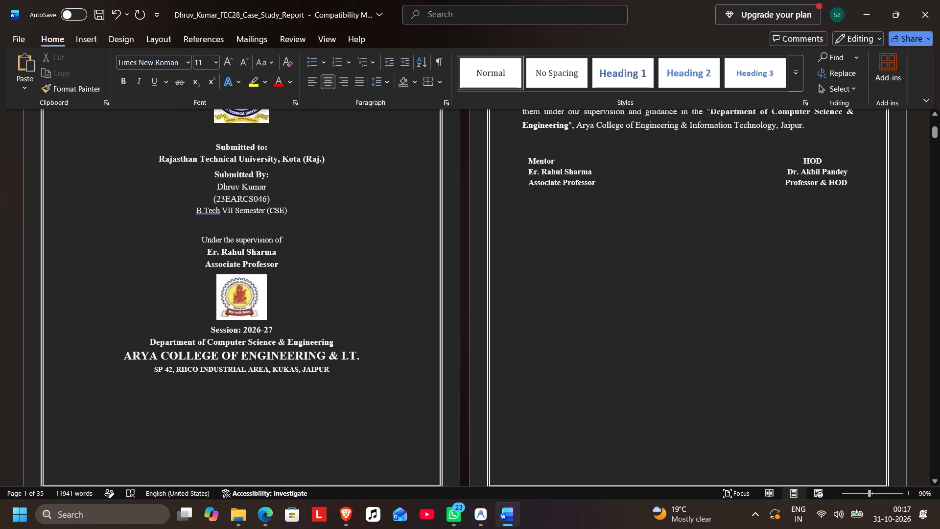
pyautogui.moveTo(140, 340); pyautogui.dragTo(323, 376)
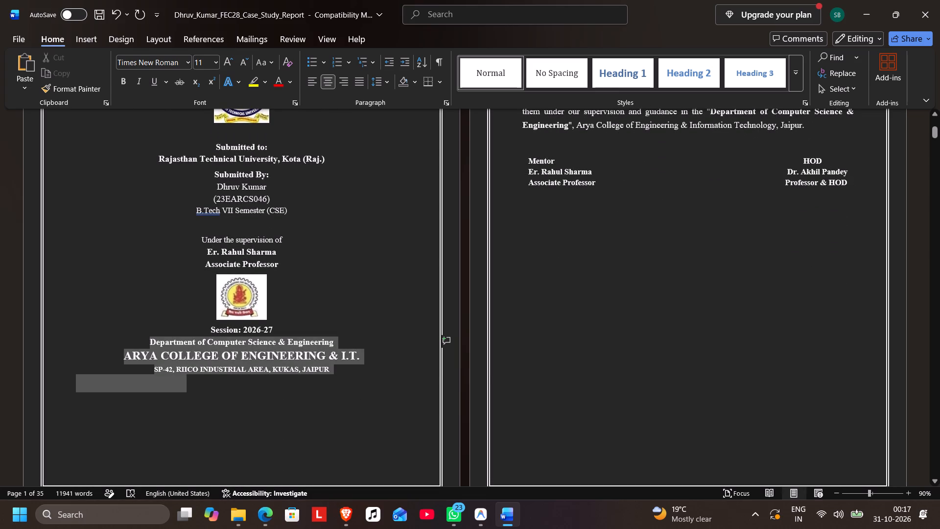
pyautogui.moveTo(323, 376); pyautogui.dragTo(324, 376)
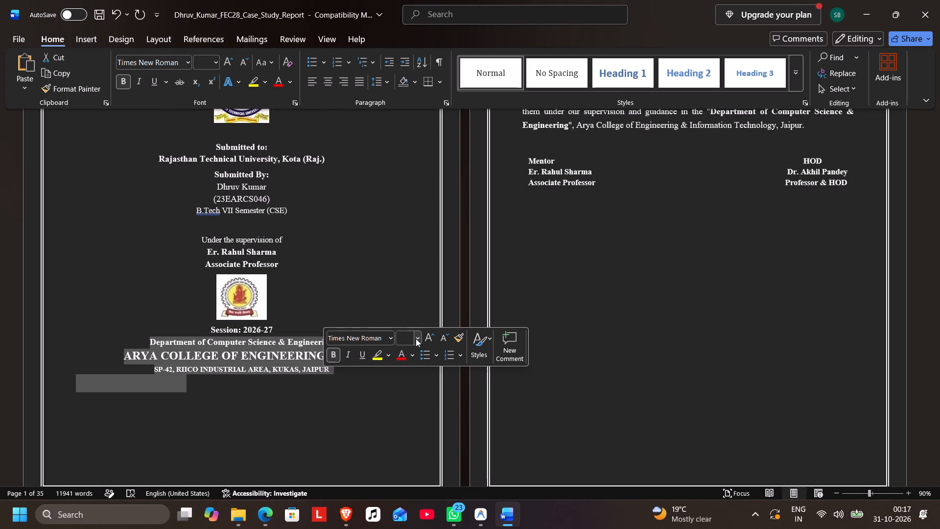
pyautogui.click(417, 338)
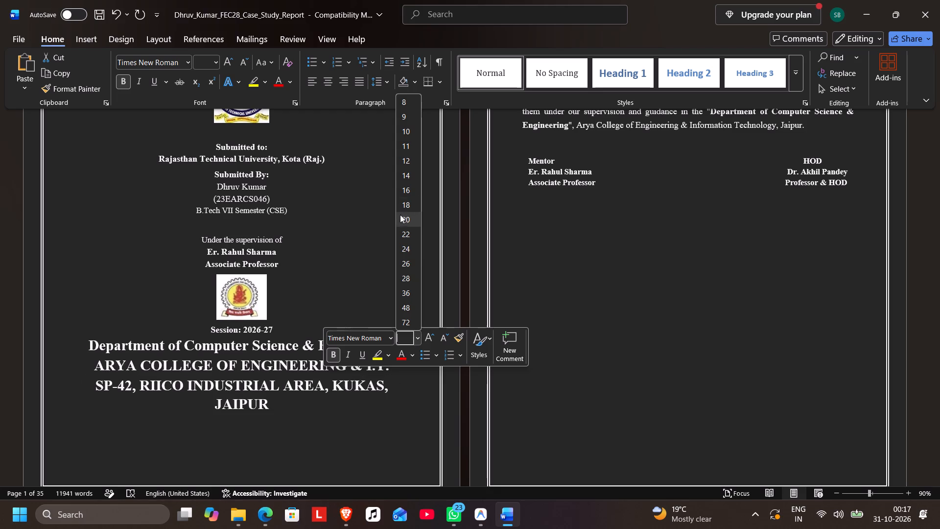
pyautogui.click(399, 201)
pyautogui.click(352, 183)
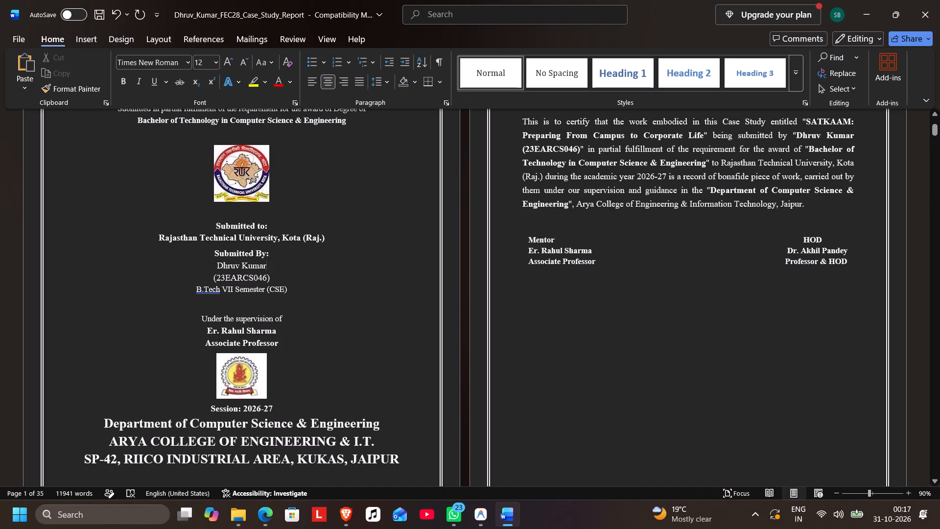
# Make the "Under the supervision of" line on the cover page bold.
pyautogui.moveTo(202, 318); pyautogui.dragTo(266, 317)
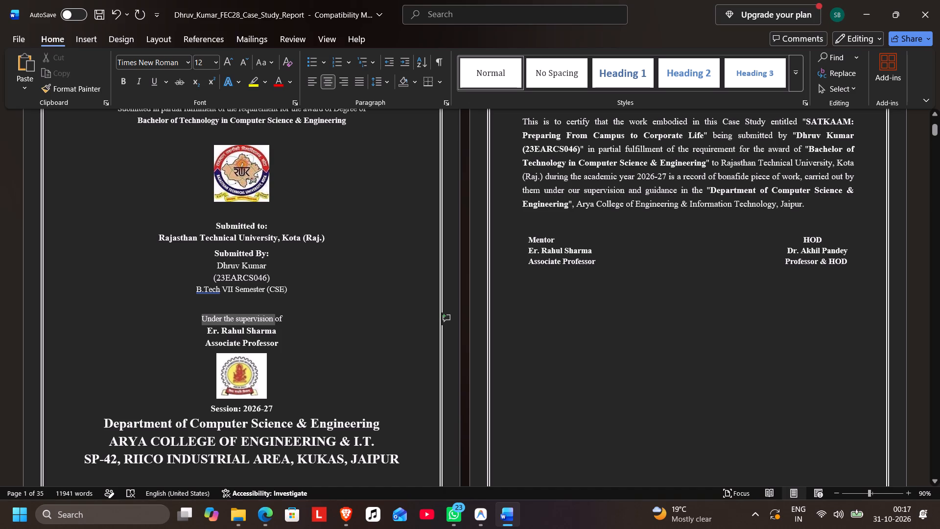
pyautogui.moveTo(266, 317); pyautogui.dragTo(296, 317)
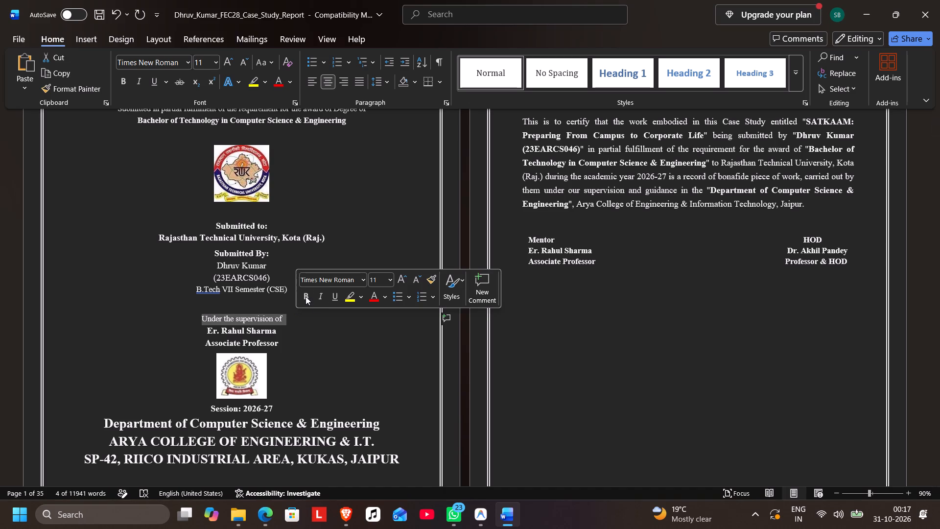
pyautogui.click(305, 296)
# Remove the bold formatting from "Associate Professor" under the supervisor's name on the cover page.
pyautogui.moveTo(285, 340); pyautogui.dragTo(274, 340)
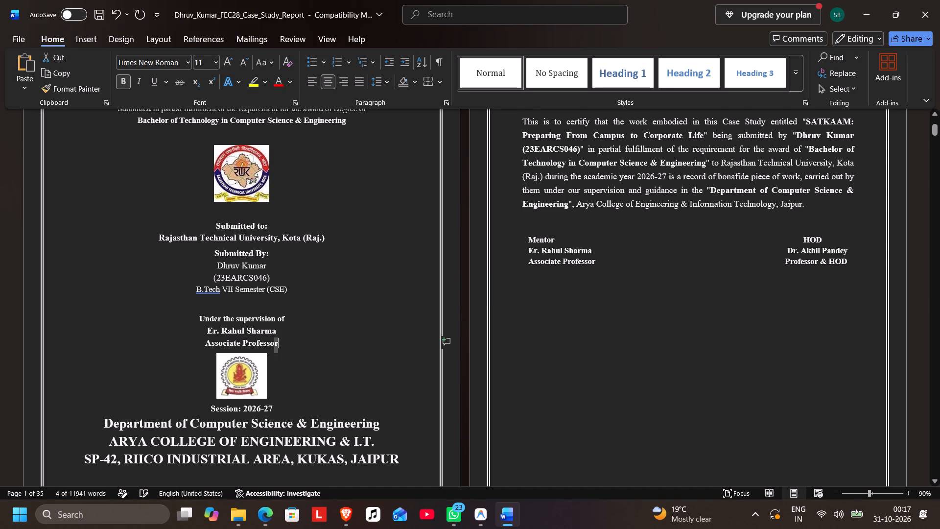
pyautogui.moveTo(274, 340); pyautogui.dragTo(203, 342)
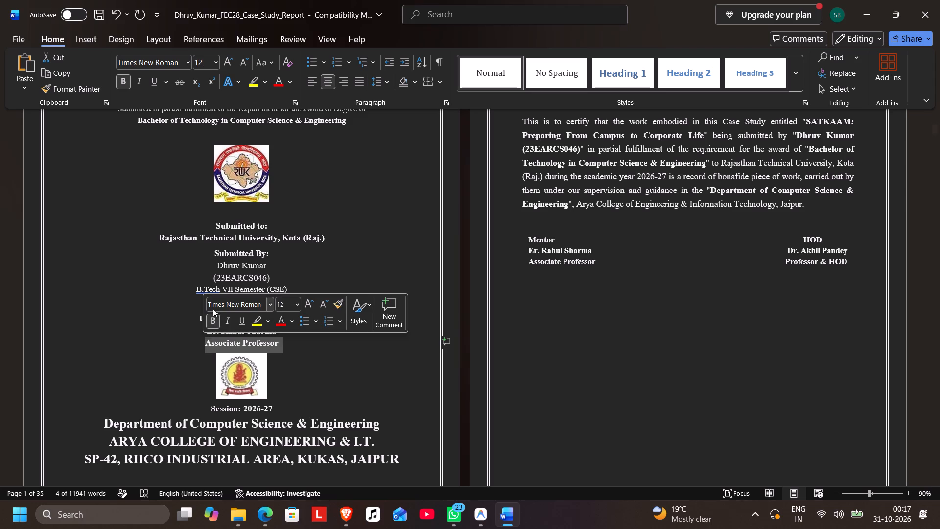
pyautogui.click(213, 316)
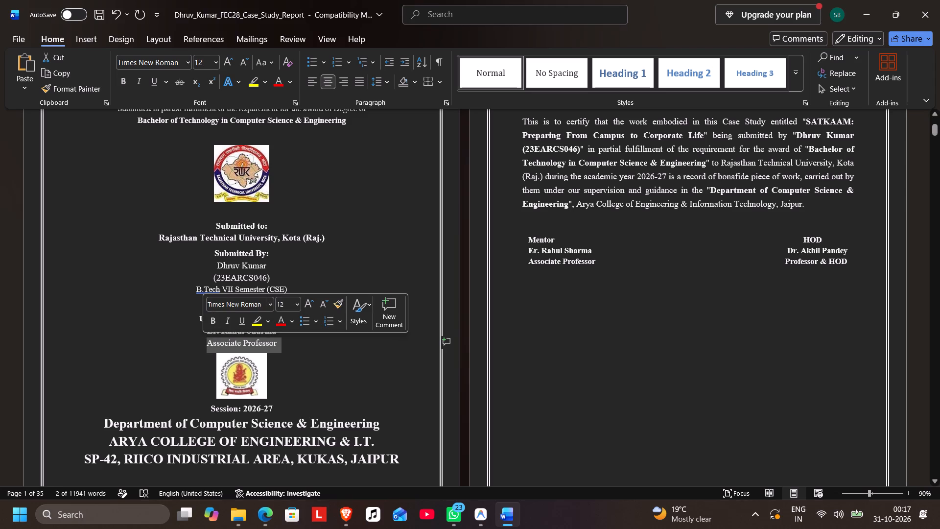
# Make the student's name under "Submitted By:" on the cover page bold.
pyautogui.click(309, 263)
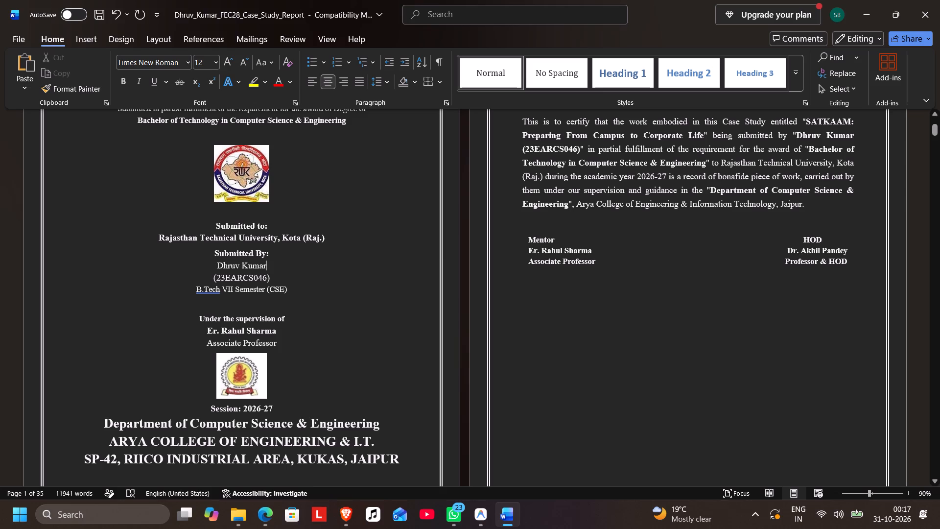
pyautogui.moveTo(266, 265); pyautogui.dragTo(210, 268)
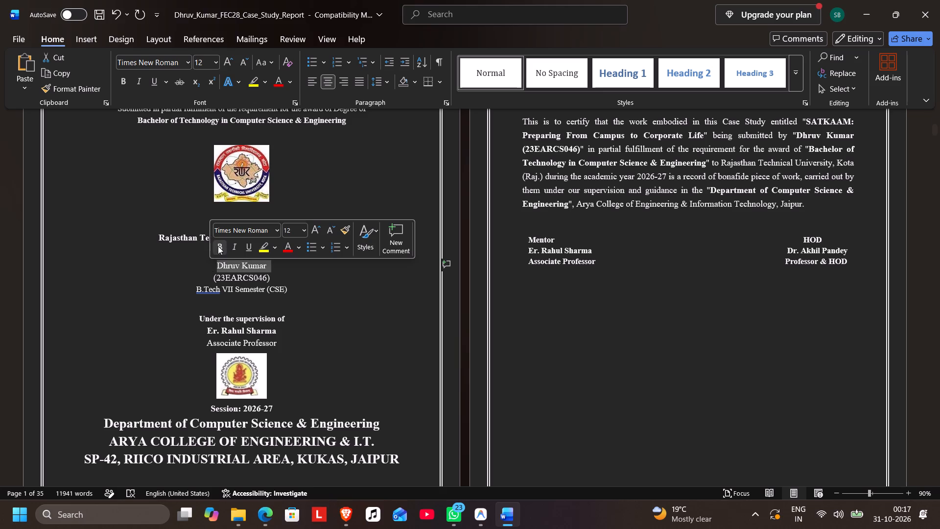
pyautogui.click(218, 246)
pyautogui.click(350, 178)
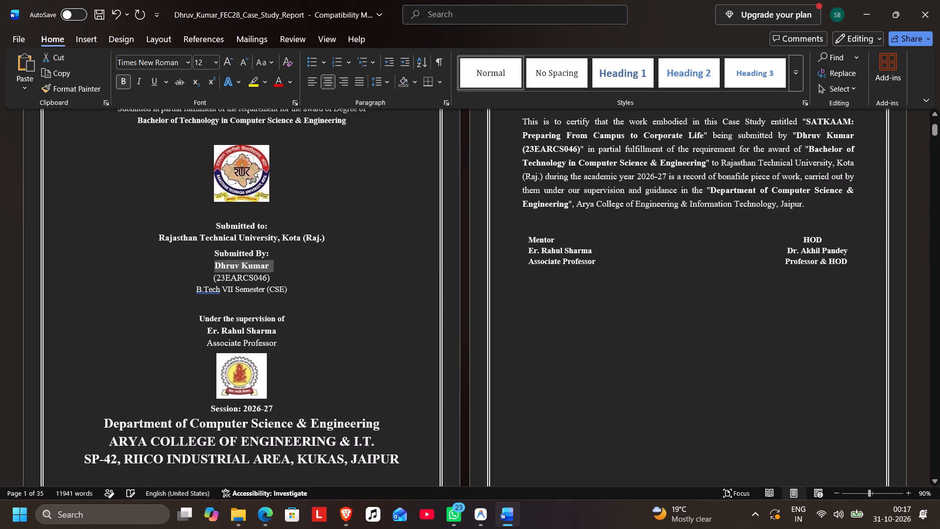
# Review the cover page layout and continue through the report to the Acknowledgement page.
pyautogui.scroll(-1, 350, 178)
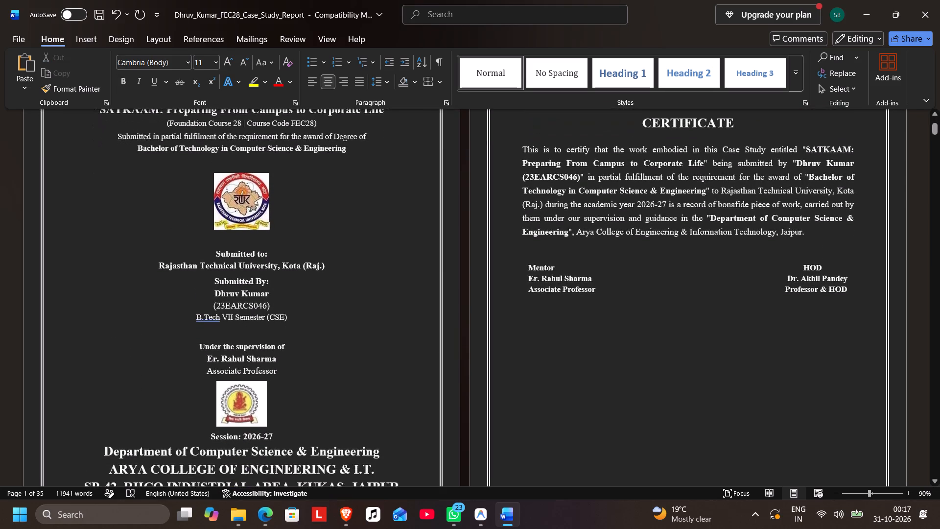
pyautogui.scroll(-3, 350, 178)
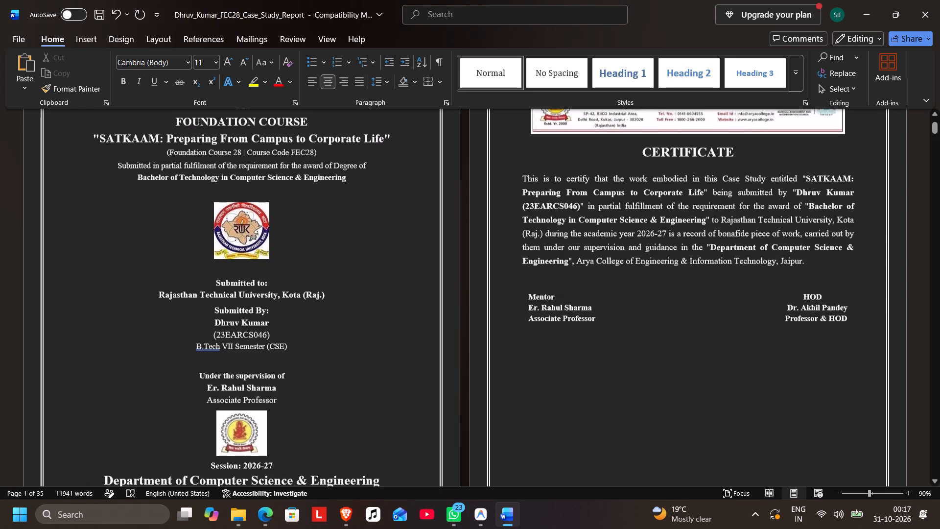
pyautogui.scroll(-1, 350, 178)
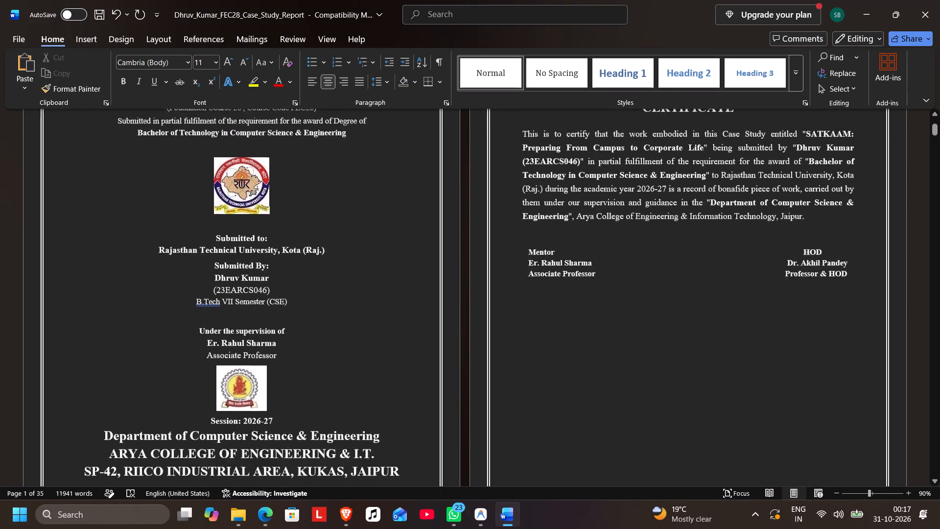
pyautogui.scroll(-1, 350, 178)
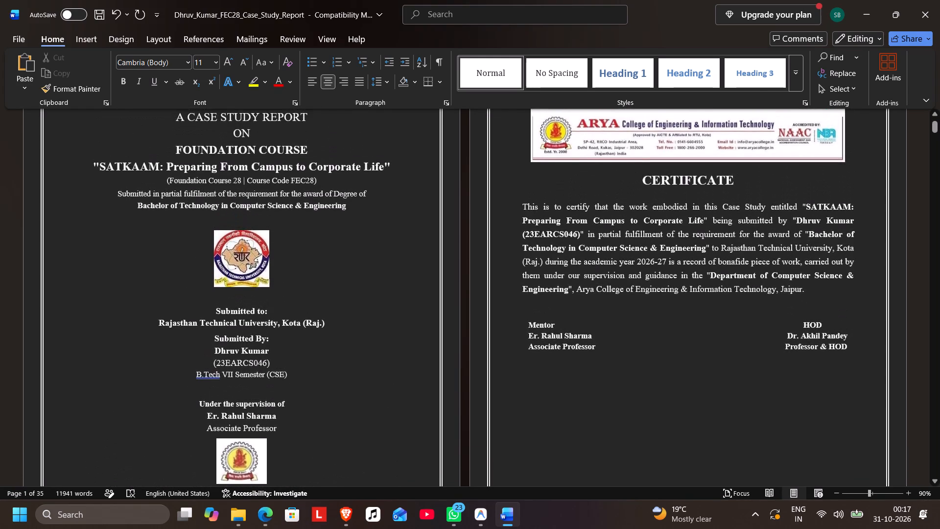
pyautogui.scroll(-3, 350, 178)
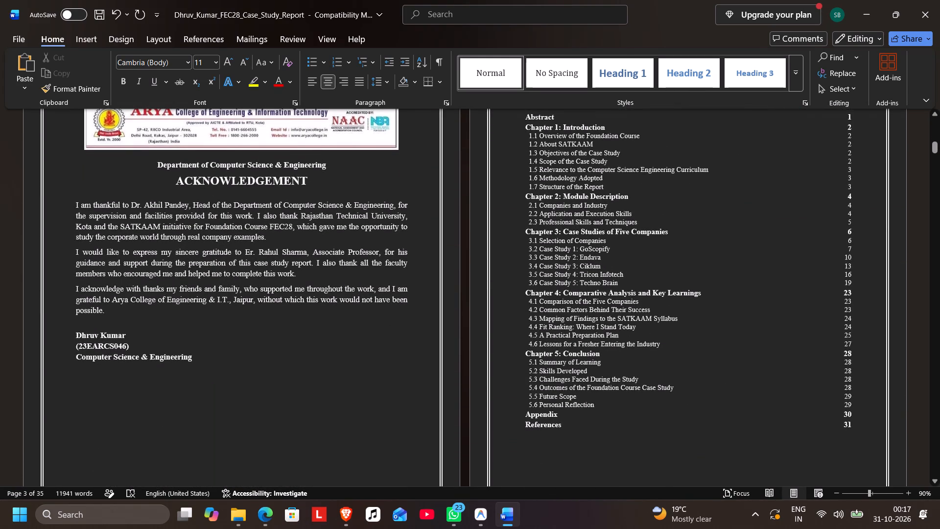
pyautogui.scroll(-1, 350, 178)
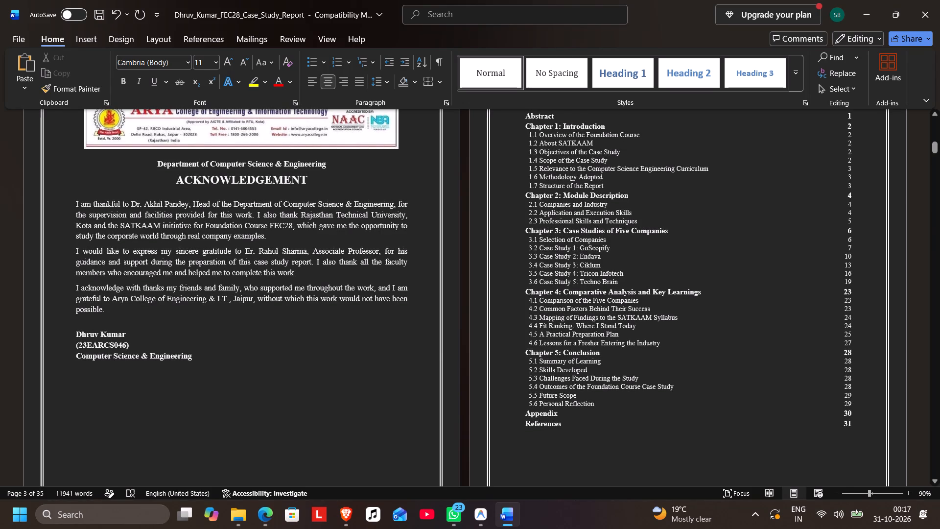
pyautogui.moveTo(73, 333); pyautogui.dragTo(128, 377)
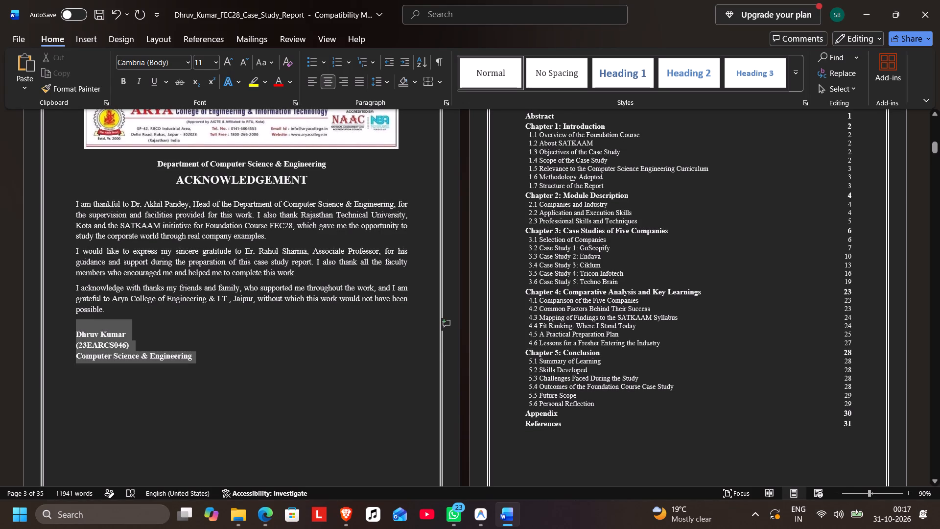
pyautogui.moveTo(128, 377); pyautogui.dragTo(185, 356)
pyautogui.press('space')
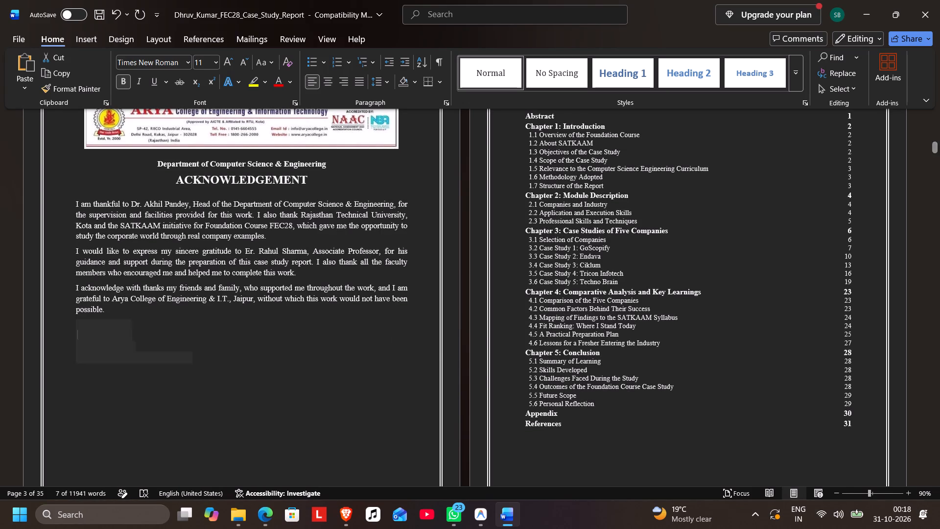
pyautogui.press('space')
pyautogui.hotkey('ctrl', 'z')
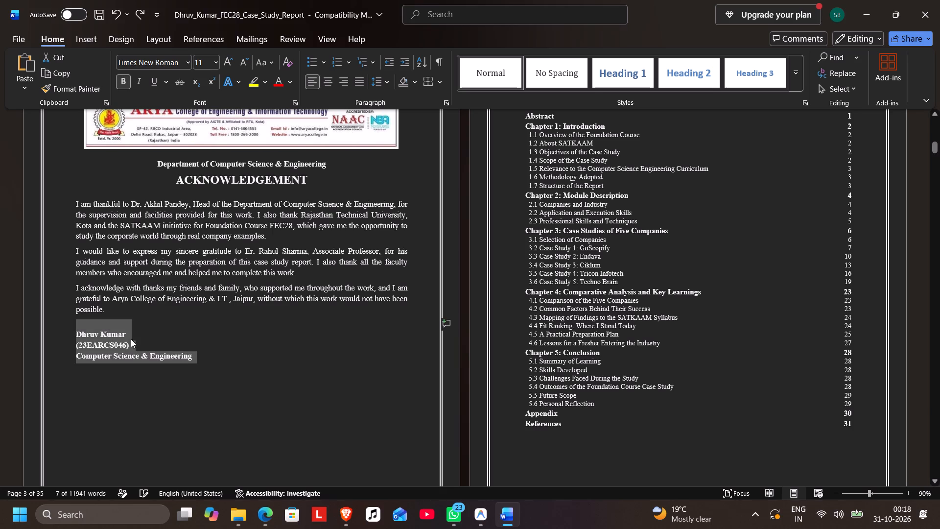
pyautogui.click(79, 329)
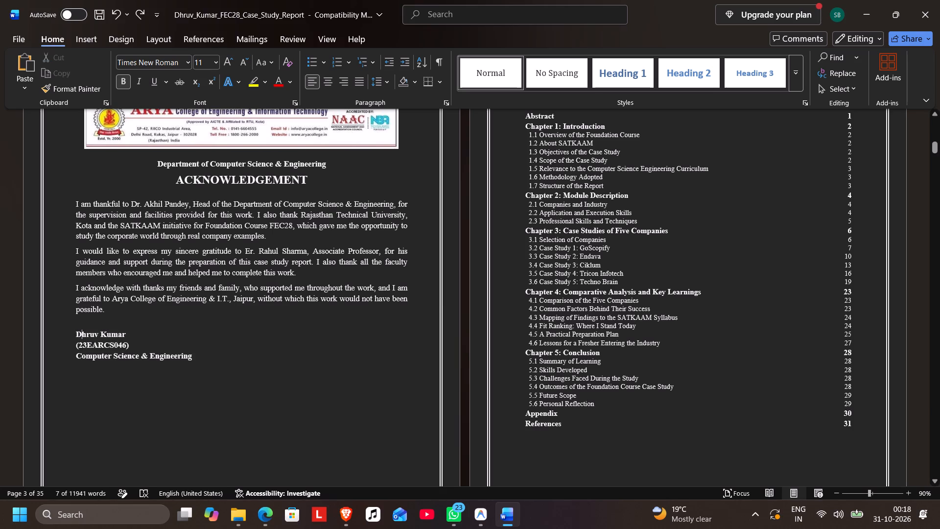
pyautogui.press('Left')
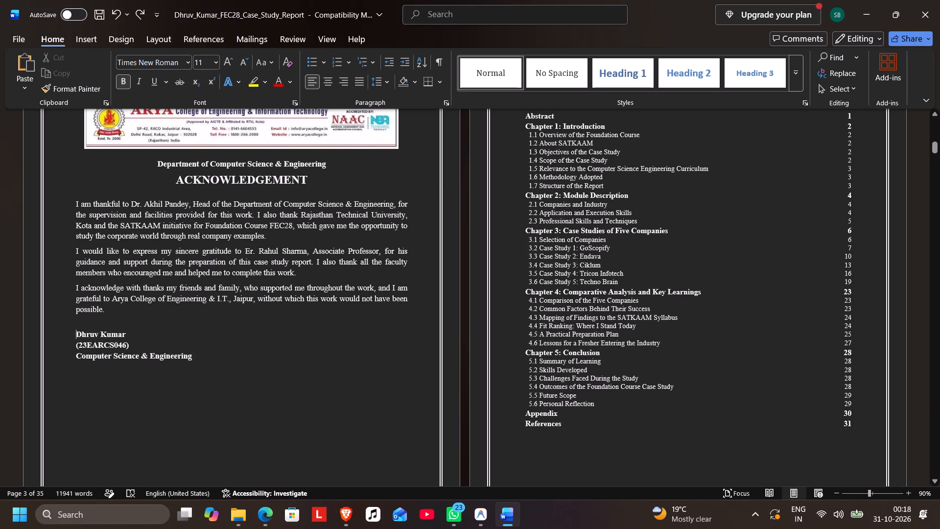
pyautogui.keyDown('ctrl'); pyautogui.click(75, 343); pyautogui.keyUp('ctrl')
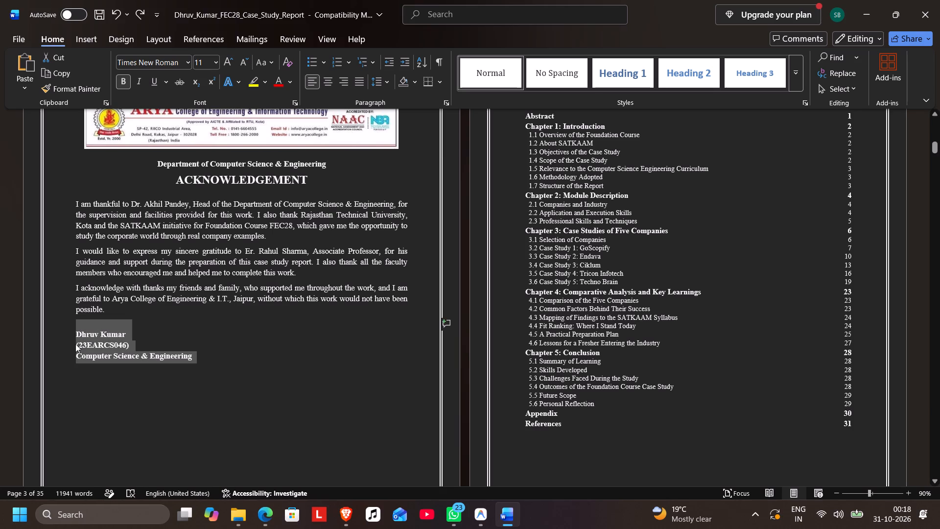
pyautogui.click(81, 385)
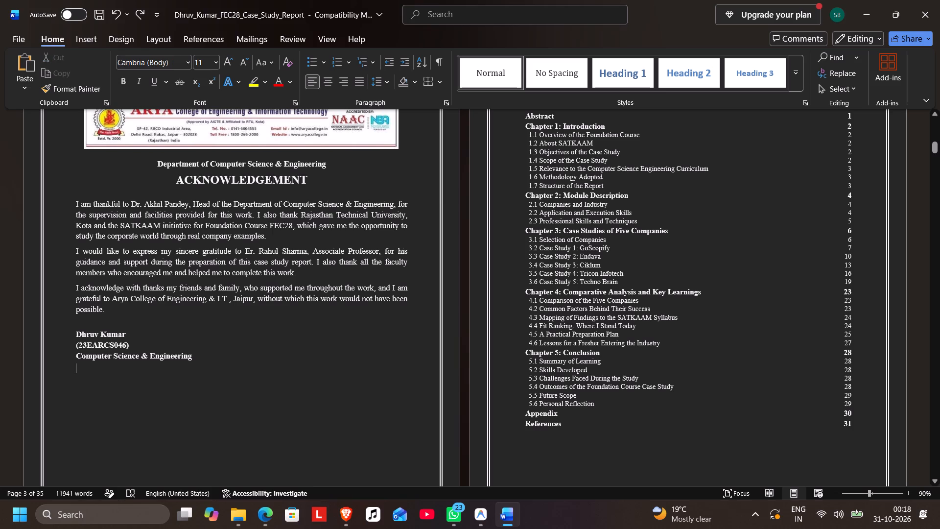
# Indent the student's name line below the Acknowledgement text with spaces, moving it toward the right side of the page.
pyautogui.click(73, 336)
pyautogui.press('space')
pyautogui.press('space')
pyautogui.press('space')
pyautogui.press('space')
pyautogui.press('space')
pyautogui.press('space')
pyautogui.press('space')
pyautogui.press('space')
pyautogui.press('space')
pyautogui.press('space')
pyautogui.press('space')
pyautogui.press('space')
pyautogui.press('space')
pyautogui.press('space')
pyautogui.press('space')
pyautogui.press('space')
pyautogui.press('space')
pyautogui.press('space')
pyautogui.press('space')
pyautogui.press('space')
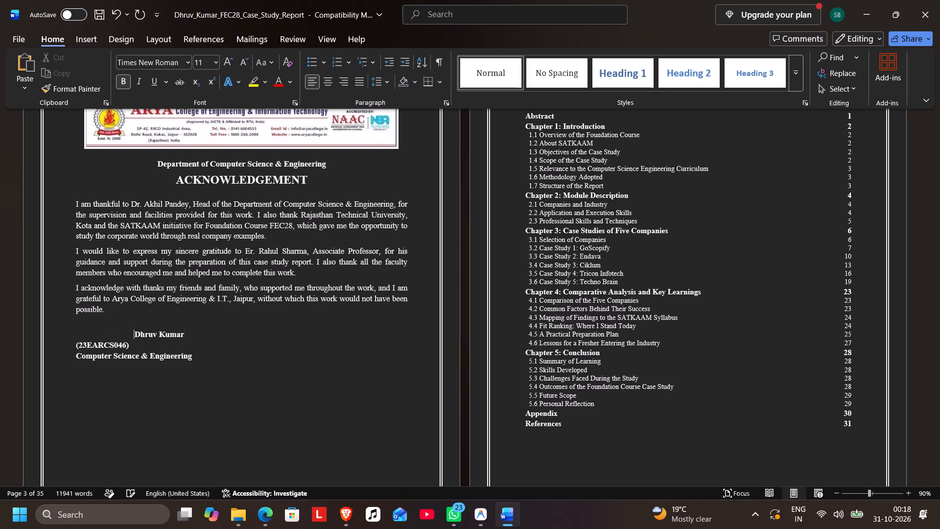
pyautogui.press('space')
pyautogui.press('space')
pyautogui.press('space')
pyautogui.press('space')
pyautogui.press('space')
pyautogui.press('space')
pyautogui.press('space')
pyautogui.press('space')
pyautogui.press('space')
pyautogui.press('space')
pyautogui.press('space')
pyautogui.press('space')
pyautogui.press('space')
pyautogui.press('space')
pyautogui.press('space')
pyautogui.press('space')
pyautogui.press('space')
pyautogui.press('space')
pyautogui.press('space')
pyautogui.press('space')
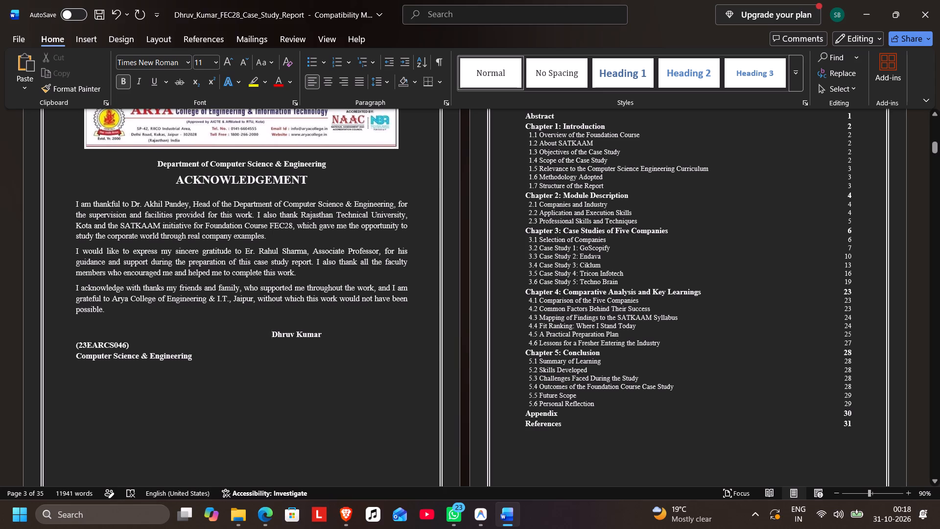
# Indent the roll number line below the student's name on the Acknowledgement page with spaces, moving it toward the right margin.
pyautogui.click(74, 341)
pyautogui.press('space')
pyautogui.press('space')
pyautogui.press('space')
pyautogui.press('space')
pyautogui.press('space')
pyautogui.press('space')
pyautogui.press('space')
pyautogui.press('space')
pyautogui.press('space')
pyautogui.press('space')
pyautogui.press('space')
pyautogui.press('space')
pyautogui.press('space')
pyautogui.press('space')
pyautogui.press('space')
pyautogui.press('space')
pyautogui.press('space')
pyautogui.press('space')
pyautogui.press('space')
pyautogui.press('space')
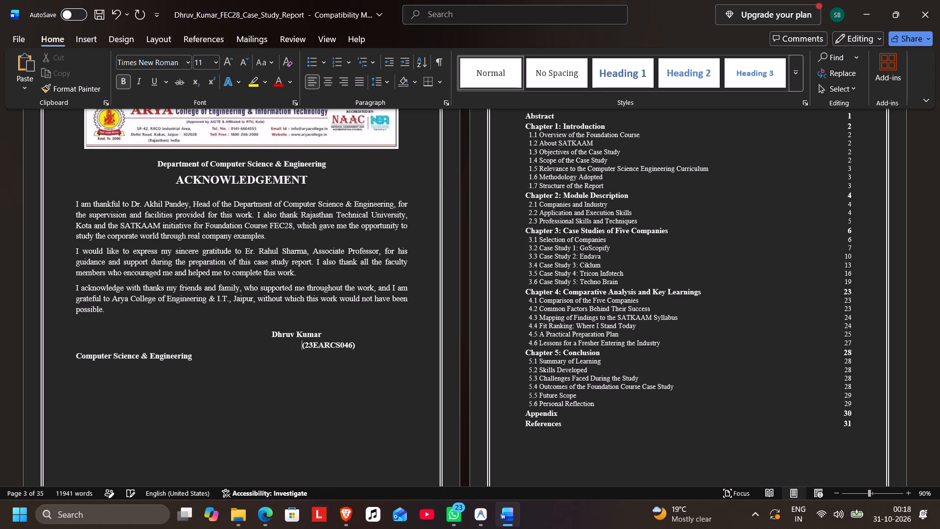
pyautogui.press('BackSpace')
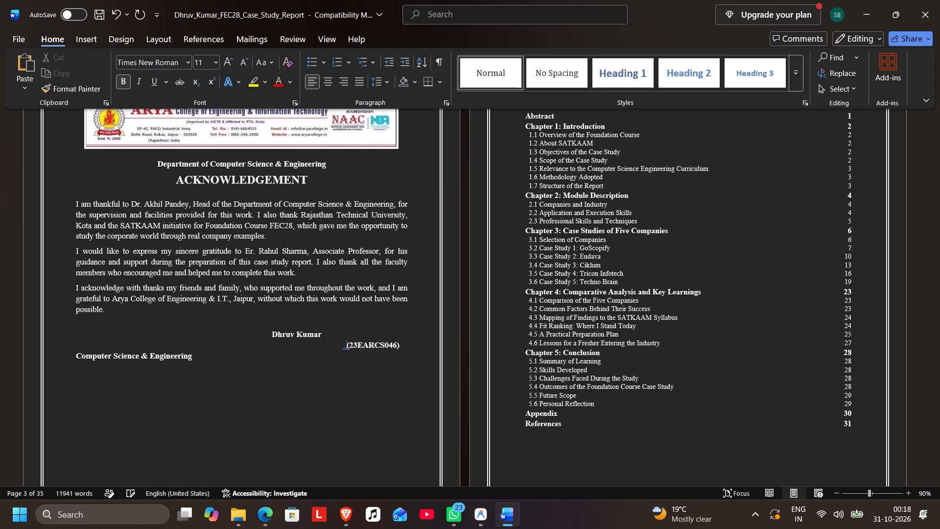
pyautogui.press('BackSpace')
pyautogui.press('BackSpace')
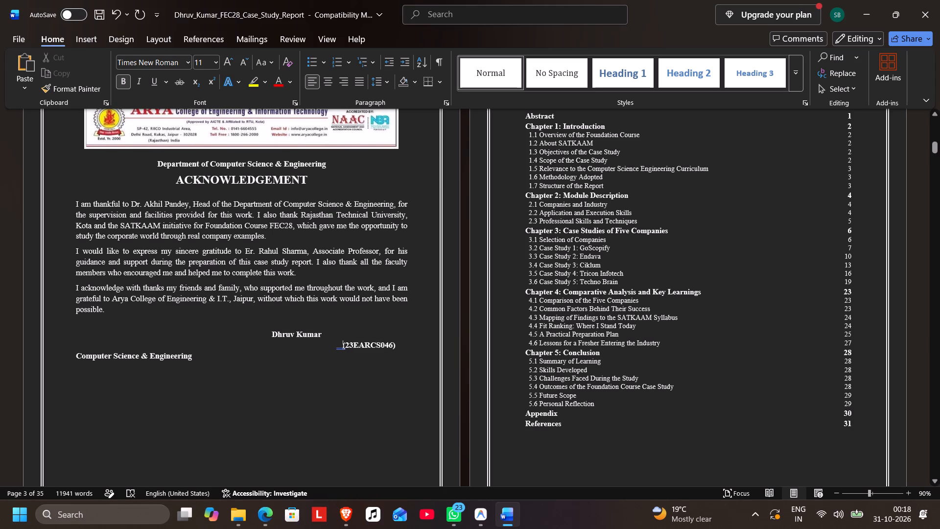
# Add more leading spaces to the student's name line on the Acknowledgement page so it starts level with the roll number below.
pyautogui.click(269, 333)
pyautogui.press('space')
pyautogui.press('space')
pyautogui.press('space')
pyautogui.press('space')
pyautogui.press('space')
pyautogui.press('space')
pyautogui.press('space')
pyautogui.press('space')
pyautogui.press('space')
pyautogui.press('space')
pyautogui.press('space')
pyautogui.press('space')
pyautogui.press('space')
pyautogui.press('space')
pyautogui.press('space')
pyautogui.press('space')
pyautogui.press('space')
pyautogui.press('space')
pyautogui.press('space')
pyautogui.press('space')
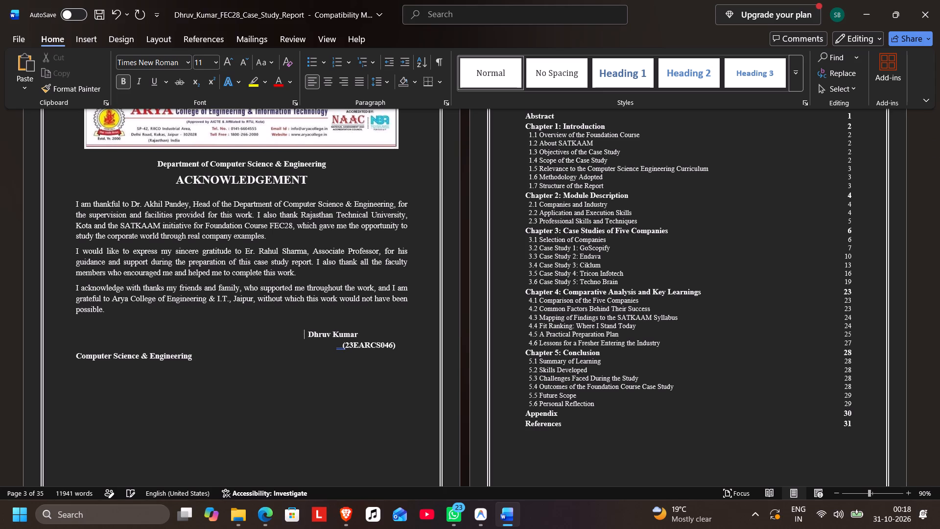
pyautogui.press('space')
pyautogui.press('space')
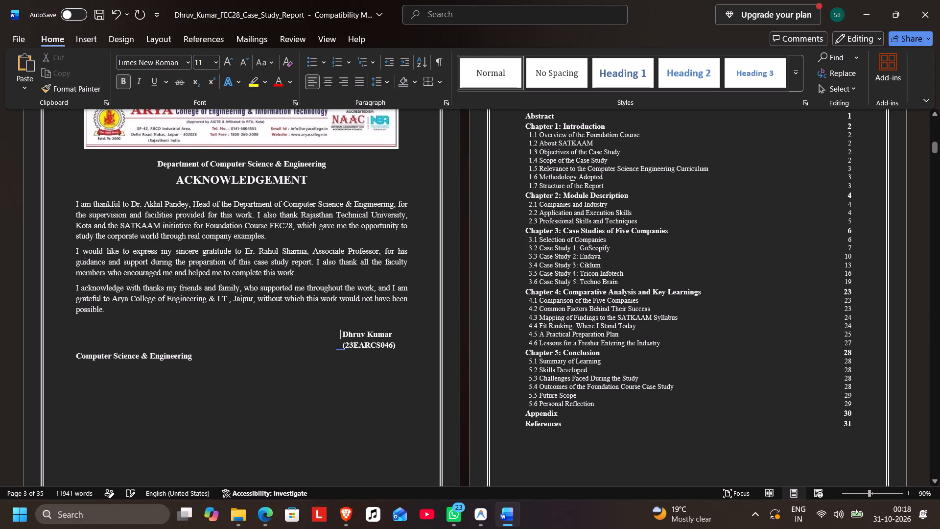
# Indent the "Computer Science & Engineering" line of the Acknowledgement signature block with spaces so it ends near the right margin.
pyautogui.click(76, 354)
pyautogui.press('space')
pyautogui.press('space')
pyautogui.press('space')
pyautogui.press('space')
pyautogui.press('space')
pyautogui.press('space')
pyautogui.press('space')
pyautogui.press('space')
pyautogui.press('space')
pyautogui.press('space')
pyautogui.press('space')
pyautogui.press('space')
pyautogui.press('space')
pyautogui.press('space')
pyautogui.press('space')
pyautogui.press('space')
pyautogui.press('space')
pyautogui.press('space')
pyautogui.press('space')
pyautogui.press('space')
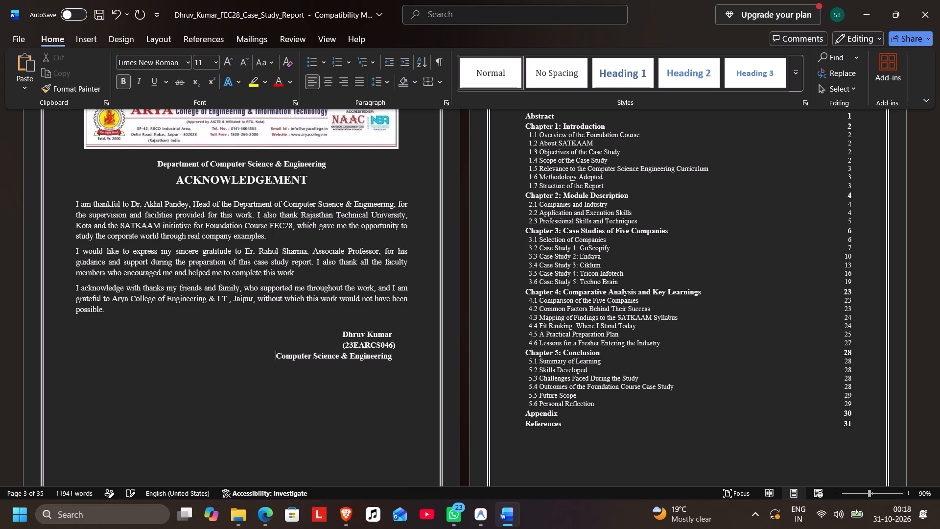
pyautogui.press('space')
pyautogui.press('space')
pyautogui.press('space')
pyautogui.press('space')
pyautogui.press('space')
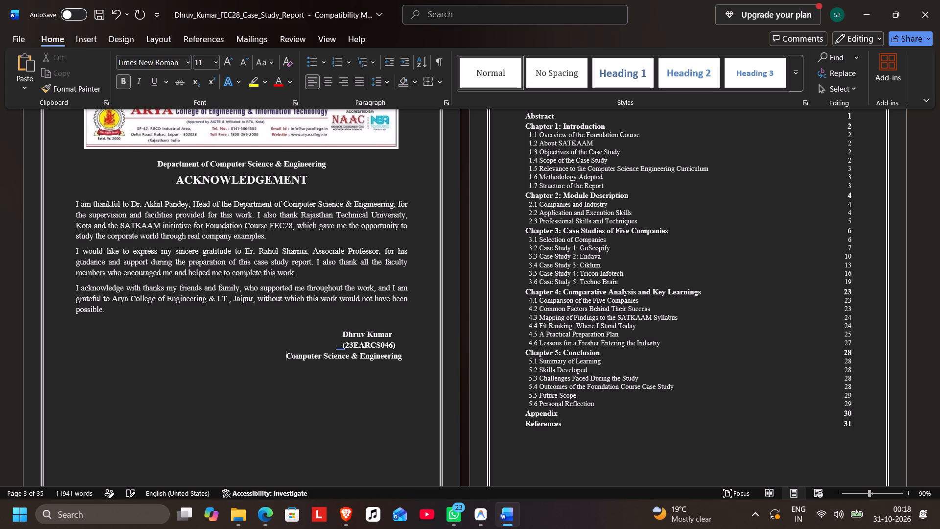
pyautogui.press('space')
pyautogui.press('space')
pyautogui.press('space')
pyautogui.press('BackSpace')
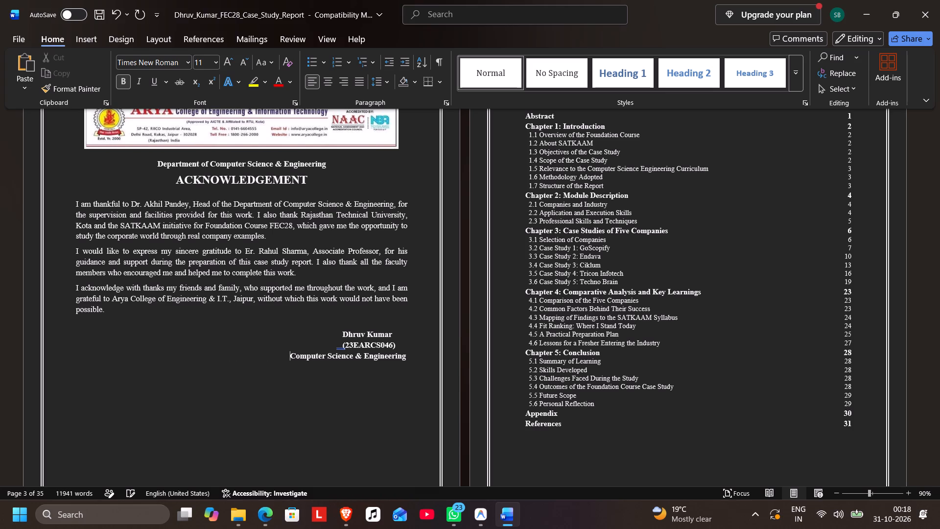
# Delete the roll number's opening parenthesis and some leading spaces, centring the line over "Computer Science & Engineering" in the Acknowledgement signature block.
pyautogui.click(344, 346)
pyautogui.press('BackSpace')
pyautogui.press('BackSpace')
pyautogui.press('BackSpace')
pyautogui.press('BackSpace')
pyautogui.press('BackSpace')
pyautogui.press('BackSpace')
pyautogui.press('BackSpace')
pyautogui.press('BackSpace')
pyautogui.press('BackSpace')
pyautogui.press('BackSpace')
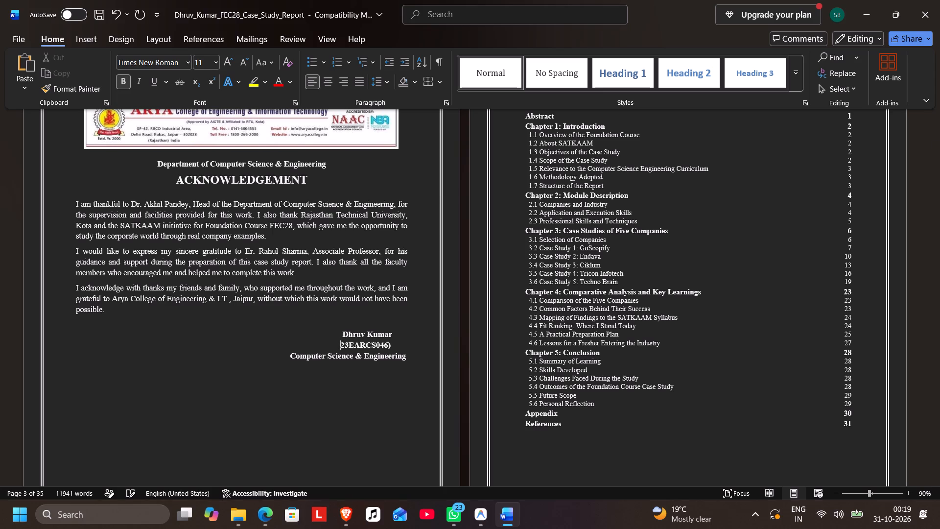
pyautogui.press('BackSpace')
# Delete leading spaces before the student's name in the Acknowledgement signature block so it lines up with the roll number line.
pyautogui.click(343, 333)
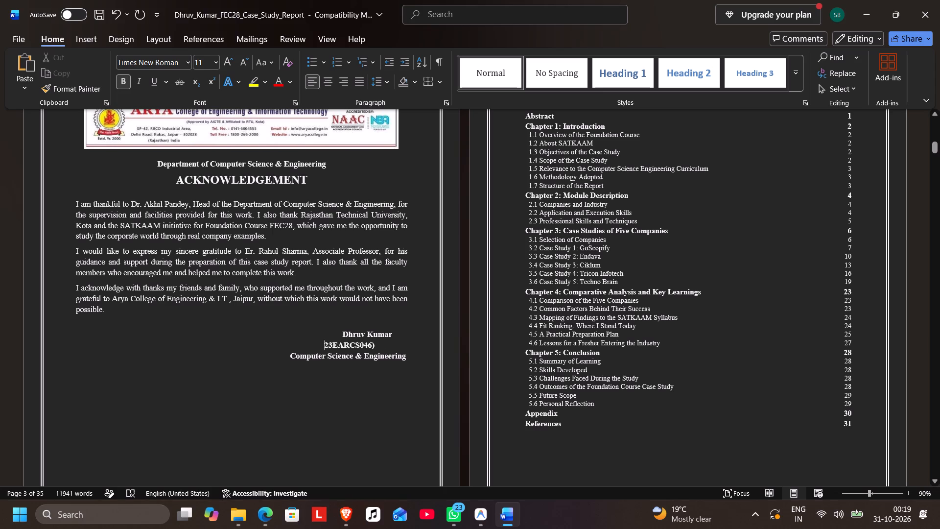
pyautogui.press('BackSpace')
pyautogui.press('BackSpace')
pyautogui.press('BackSpace')
pyautogui.press('BackSpace')
pyautogui.press('BackSpace')
pyautogui.press('BackSpace')
pyautogui.press('BackSpace')
pyautogui.press('BackSpace')
pyautogui.press('BackSpace')
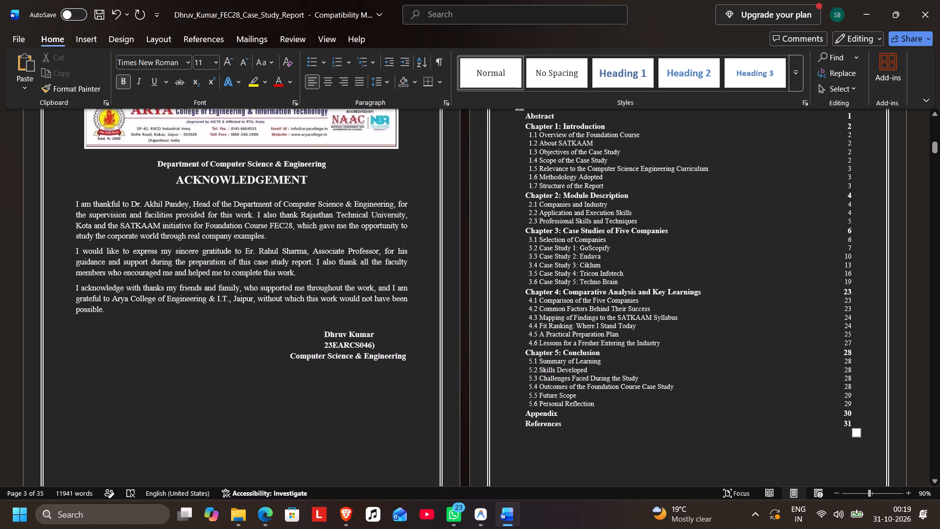
# Move the table under "LIST OF CONTENTS" slightly to the left on its page.
pyautogui.scroll(2, 595, 189)
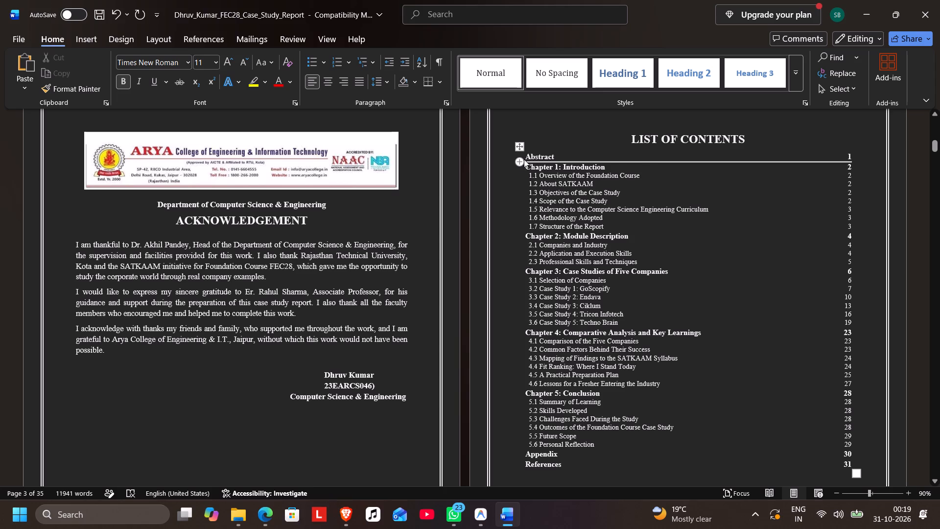
pyautogui.moveTo(522, 151); pyautogui.dragTo(528, 159)
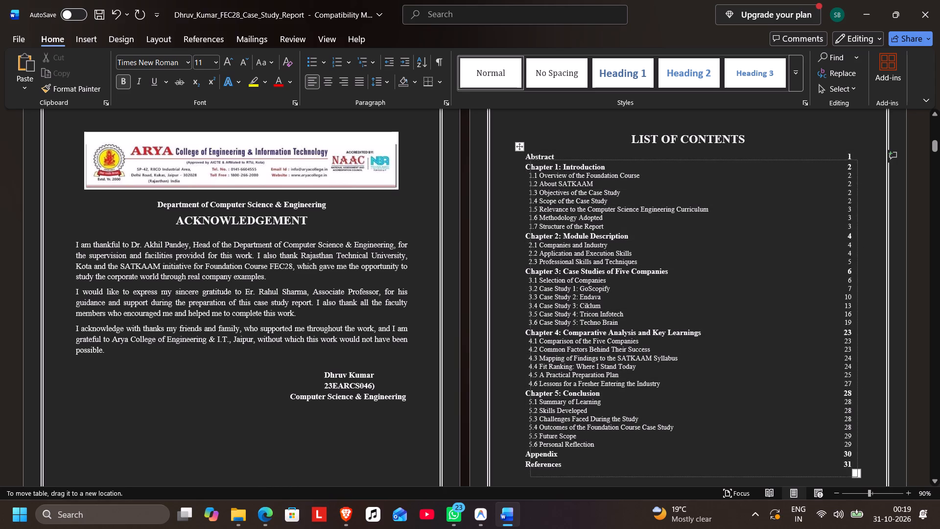
pyautogui.moveTo(528, 159); pyautogui.dragTo(517, 151)
pyautogui.click(546, 121)
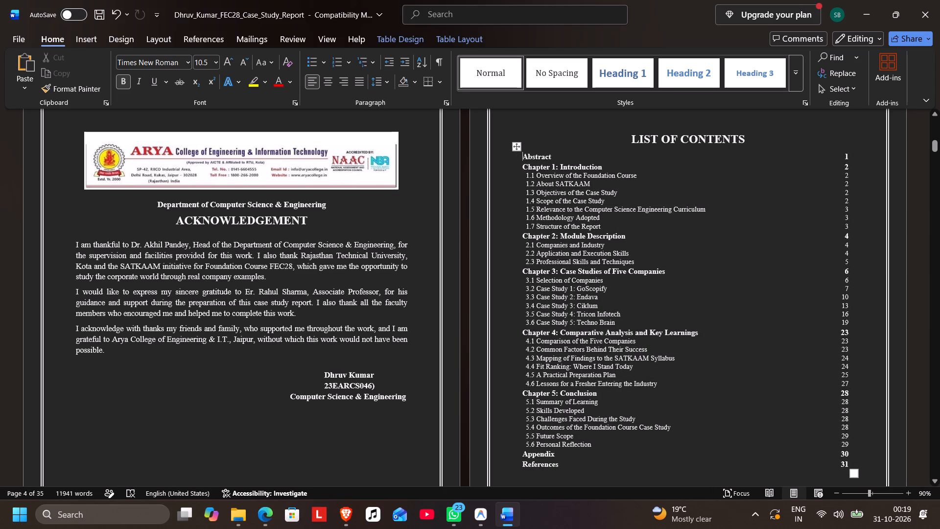
# Set all entry titles in the List of Contents table, from Abstract to References, to font size 12.
pyautogui.moveTo(526, 157); pyautogui.dragTo(572, 285)
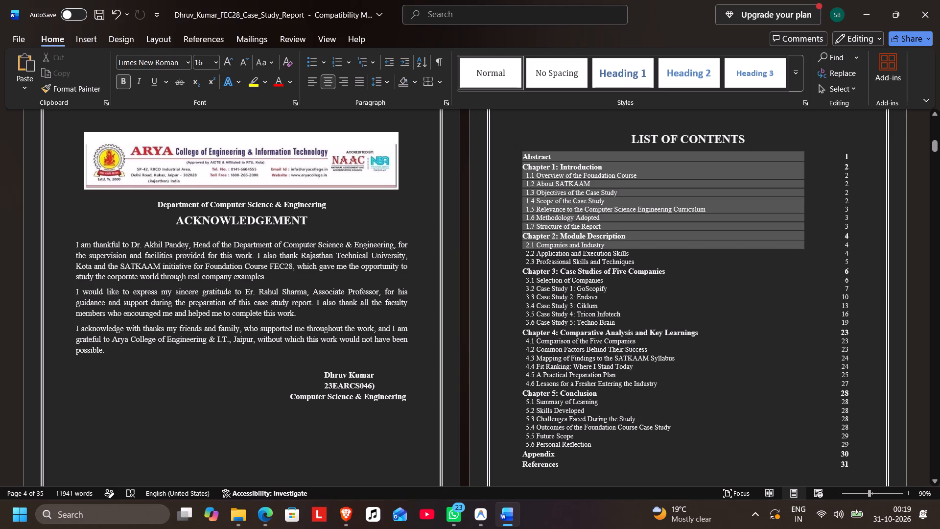
pyautogui.moveTo(572, 285); pyautogui.dragTo(577, 319)
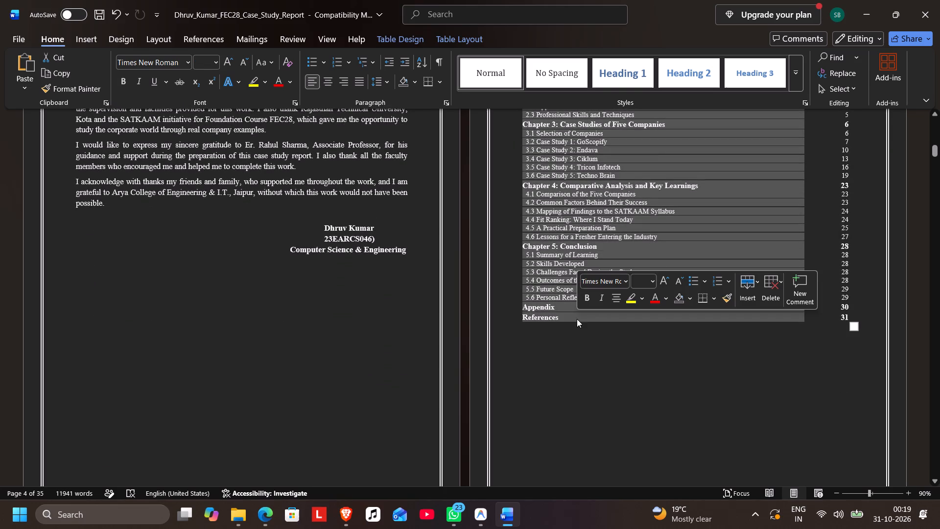
pyautogui.click(650, 278)
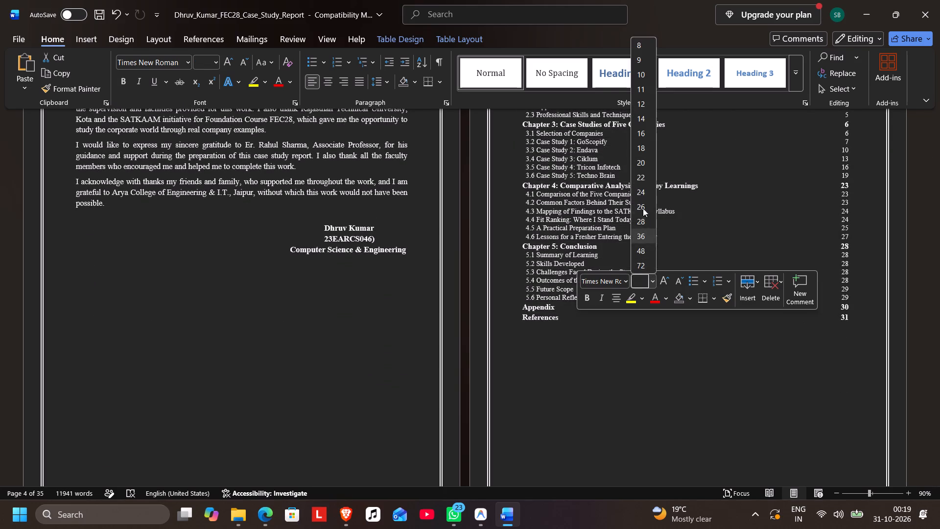
pyautogui.click(634, 106)
pyautogui.click(639, 433)
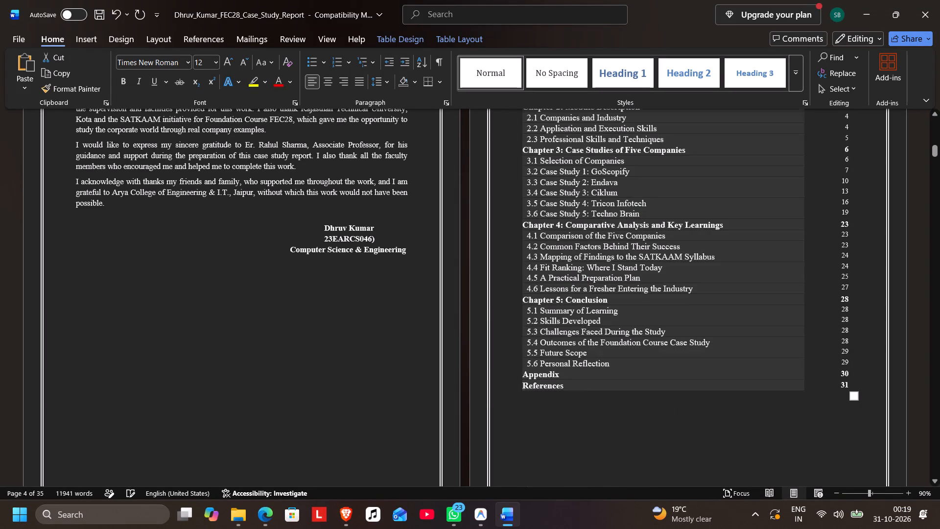
# Review the page layout from the Acknowledgement and List of Contents through the Abstract and the first chapters.
pyautogui.scroll(3, 639, 433)
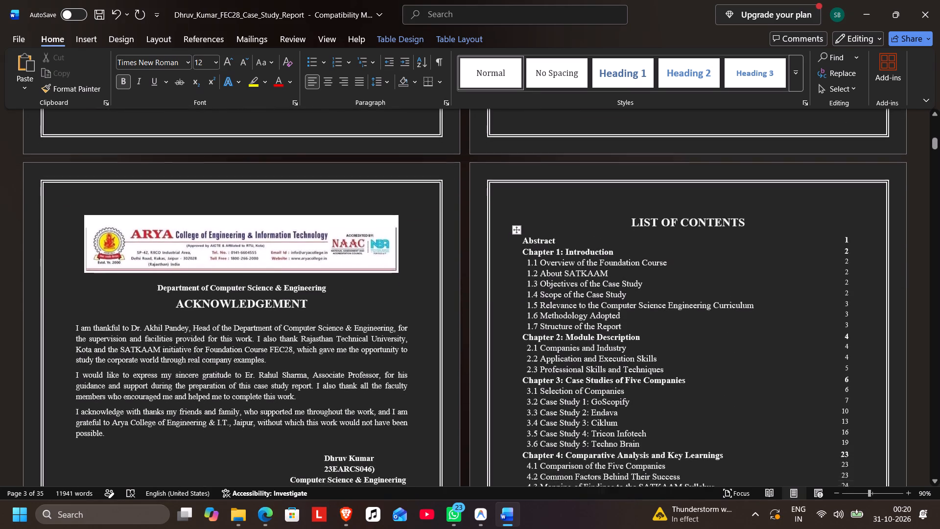
pyautogui.scroll(-5, 395, 198)
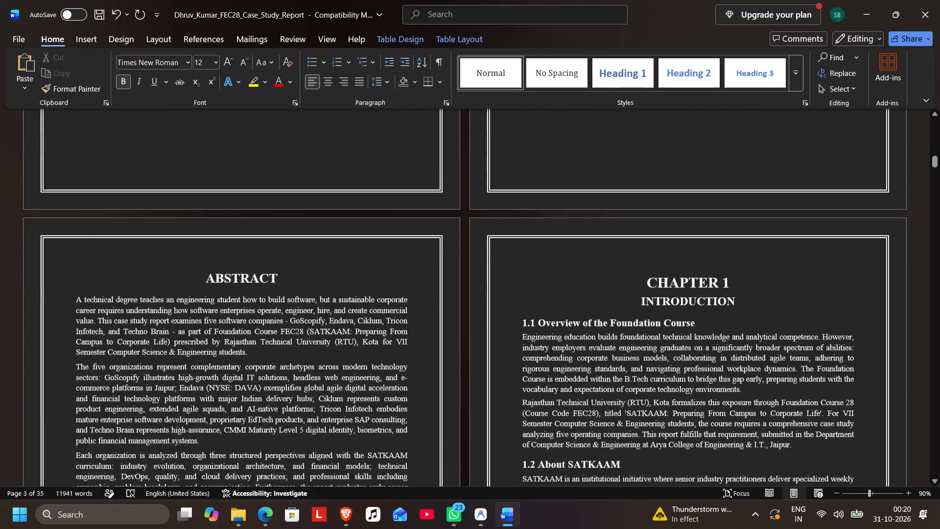
pyautogui.scroll(-2, 395, 198)
pyautogui.scroll(1, 395, 198)
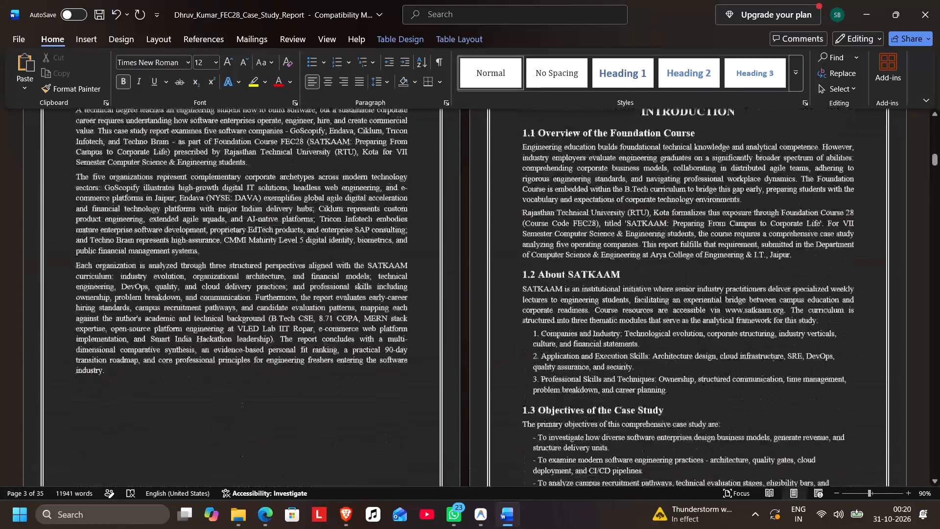
pyautogui.scroll(1, 395, 198)
pyautogui.scroll(-6, 395, 198)
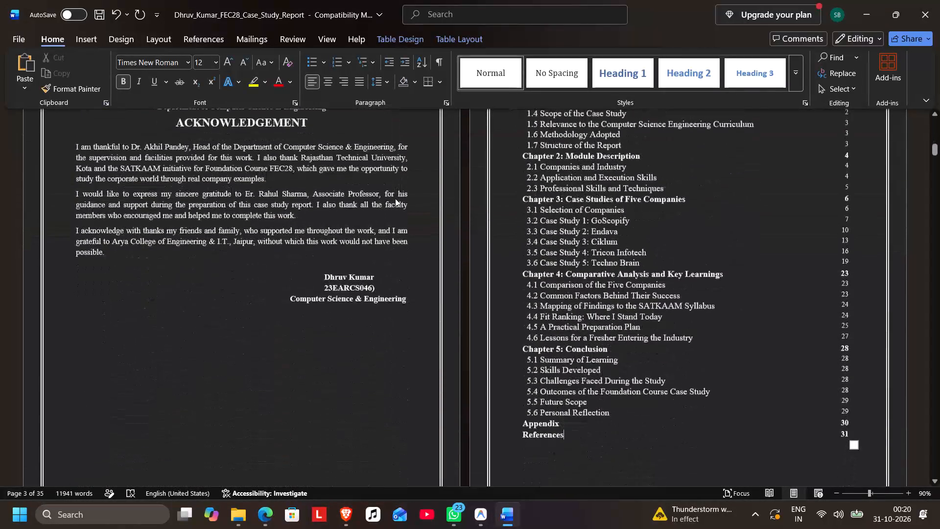
pyautogui.scroll(-7, 395, 198)
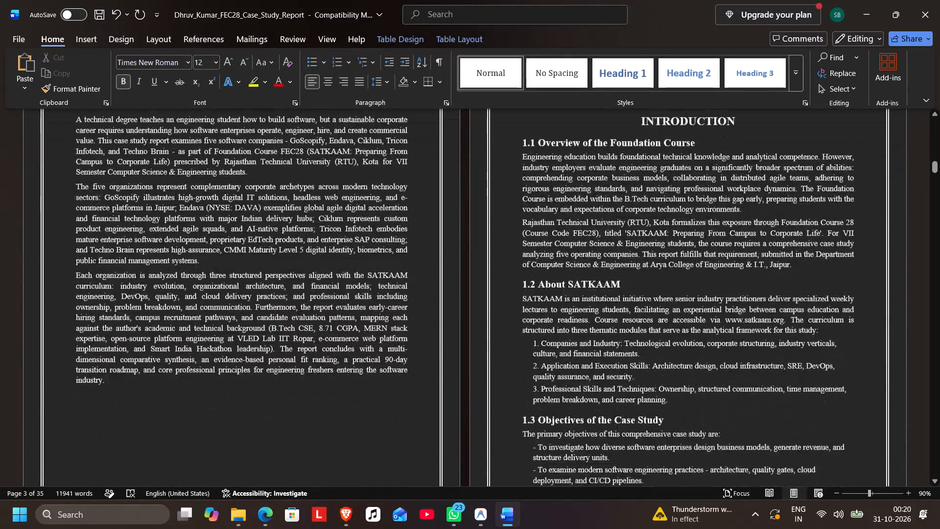
pyautogui.scroll(-6, 395, 198)
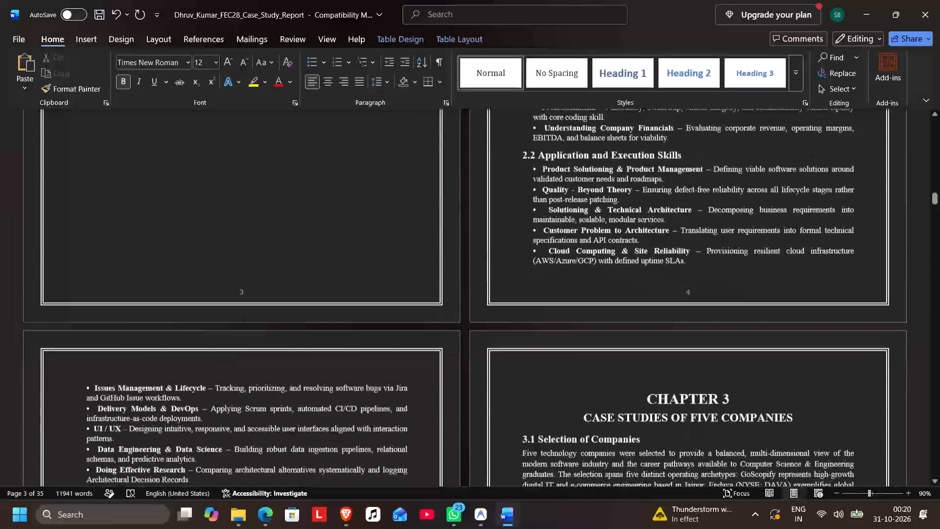
pyautogui.scroll(-1, 395, 198)
pyautogui.scroll(12, 533, 269)
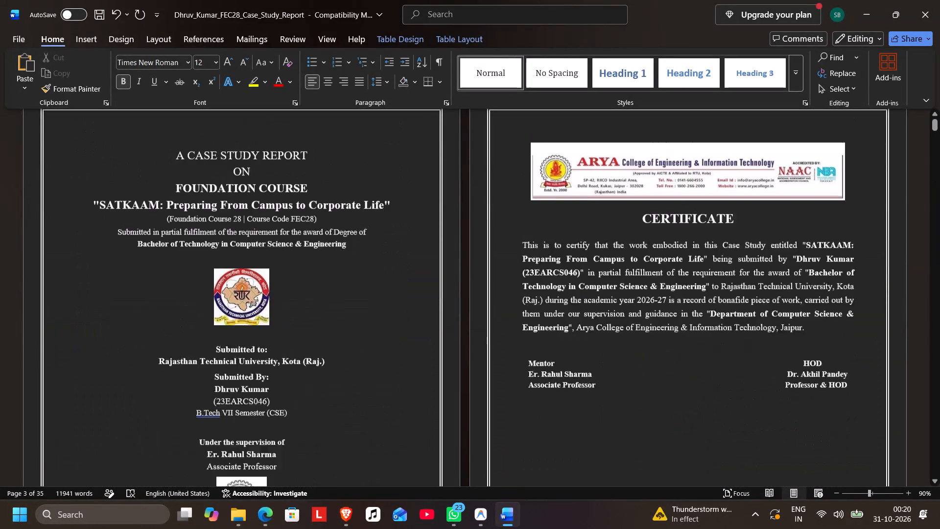
# Insert a blank line between "Associate Professor" and the college logo on the cover page.
pyautogui.scroll(-1, 399, 358)
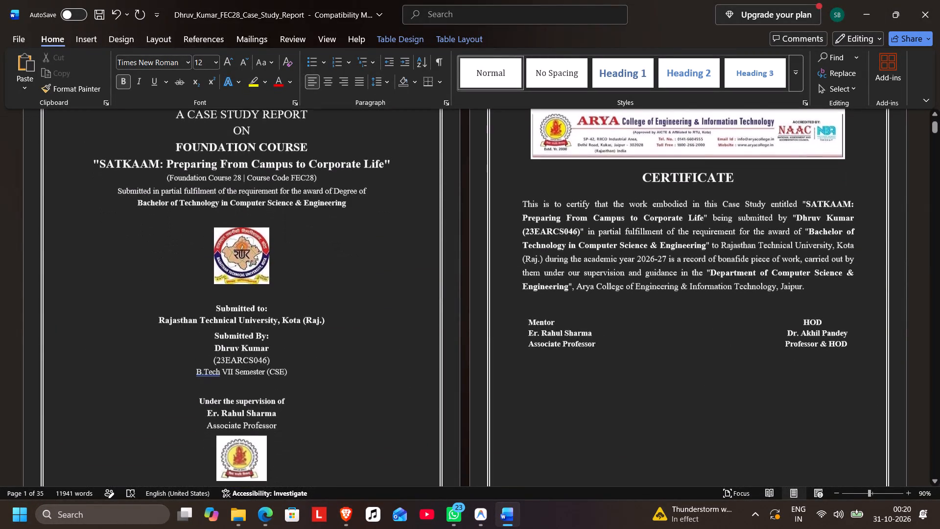
pyautogui.scroll(-2, 399, 351)
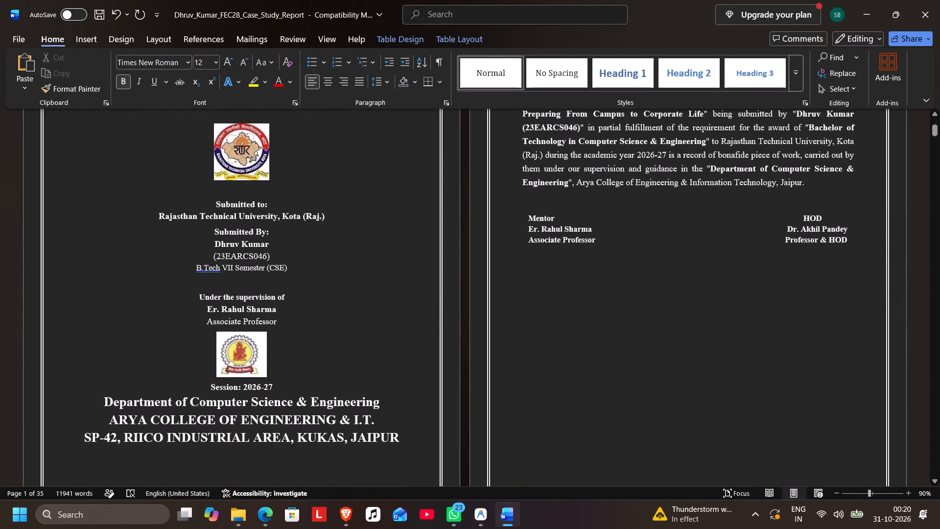
pyautogui.click(287, 319)
pyautogui.press('Return')
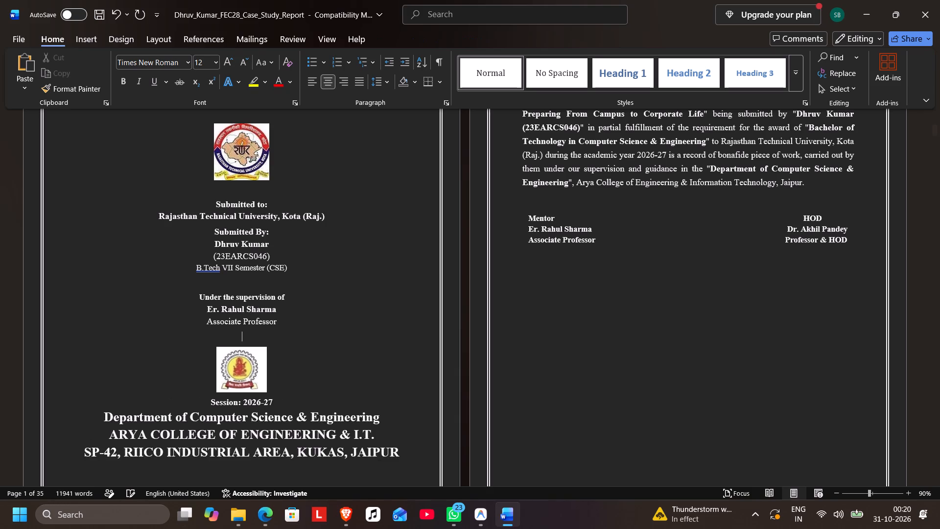
# Review the spacing and layout of the cover page from the title down to the session line.
pyautogui.scroll(1, 287, 319)
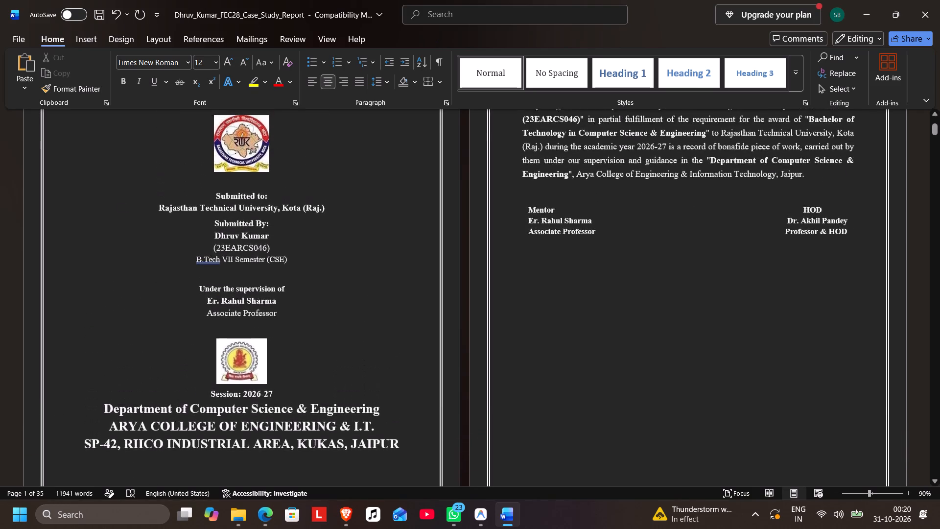
pyautogui.scroll(1, 287, 319)
pyautogui.scroll(-1, 287, 319)
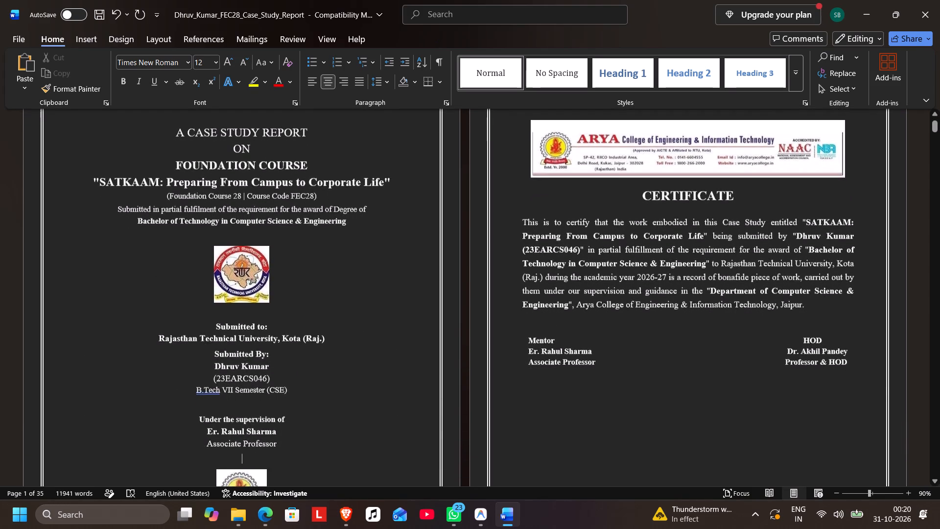
pyautogui.scroll(-2, 287, 319)
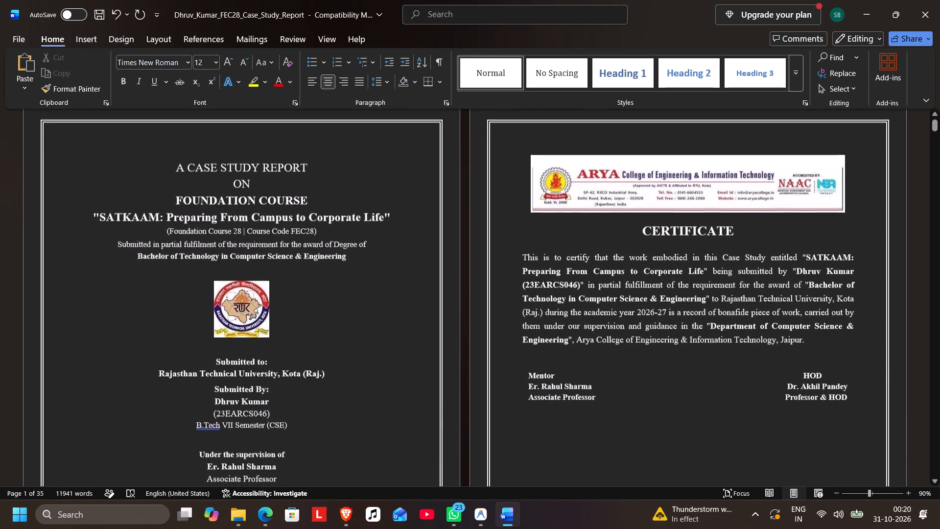
pyautogui.scroll(-1, 287, 319)
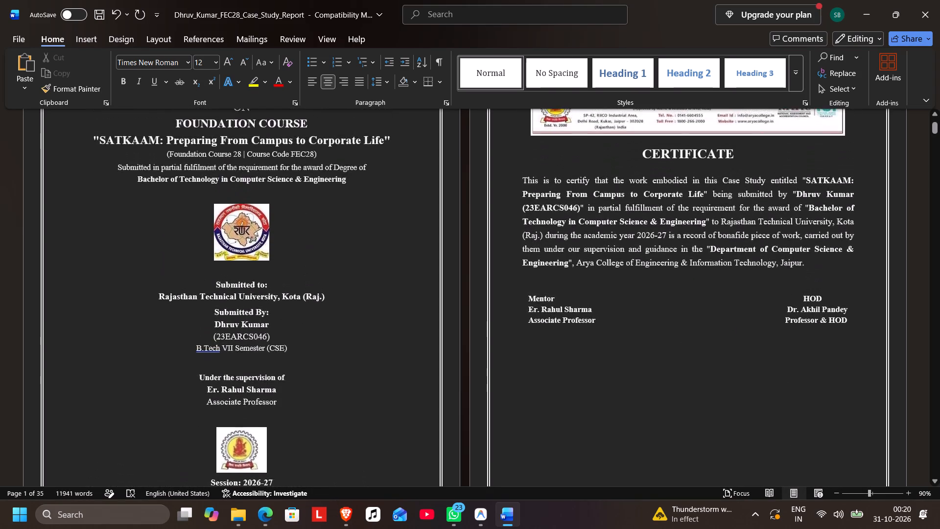
pyautogui.scroll(2, 287, 319)
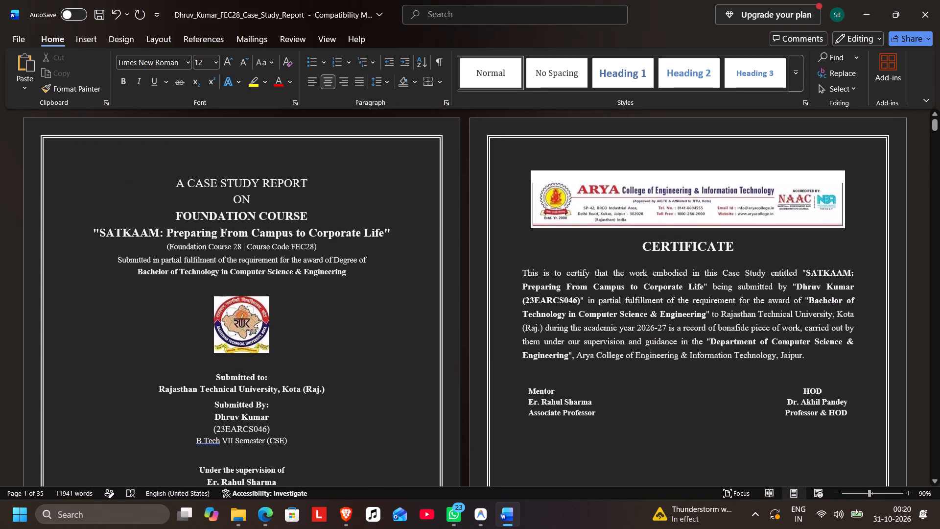
# Set the cover page's closing lines, from "Session: 2026-27" through the department, college name and address, to font size 16.
pyautogui.moveTo(188, 215); pyautogui.dragTo(289, 217)
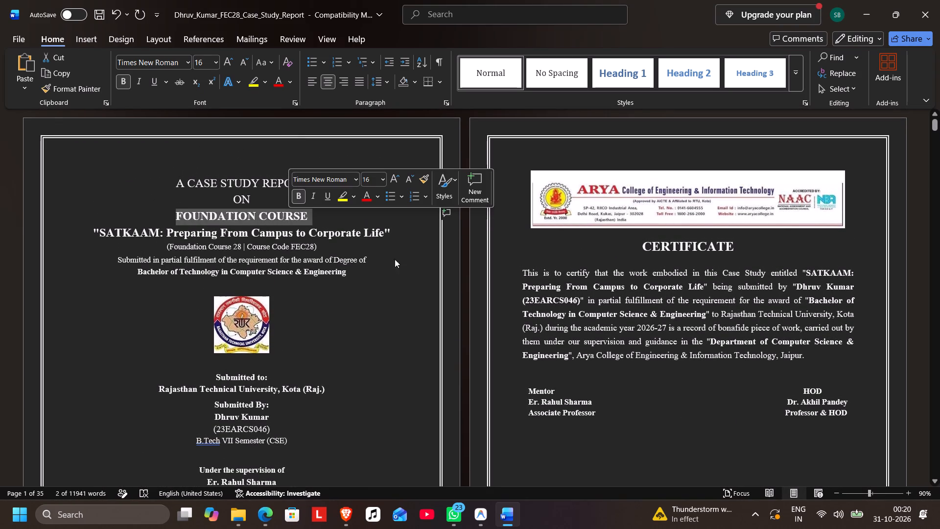
pyautogui.click(398, 321)
pyautogui.scroll(-4, 398, 321)
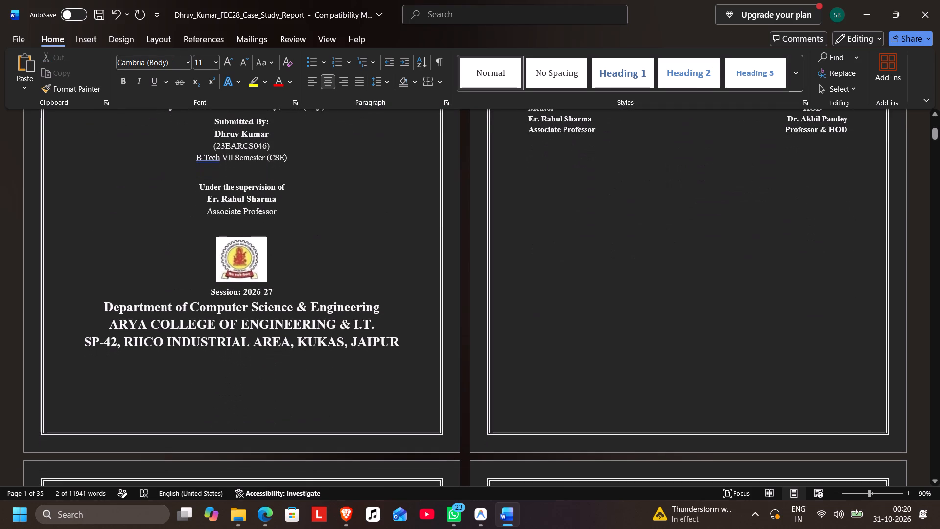
pyautogui.moveTo(99, 298); pyautogui.dragTo(265, 336)
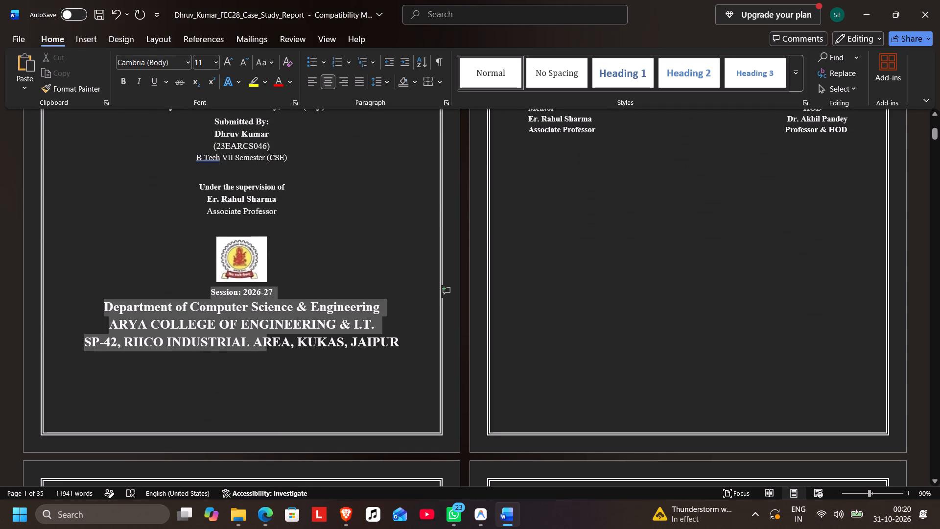
pyautogui.moveTo(265, 336); pyautogui.dragTo(407, 349)
pyautogui.click(502, 310)
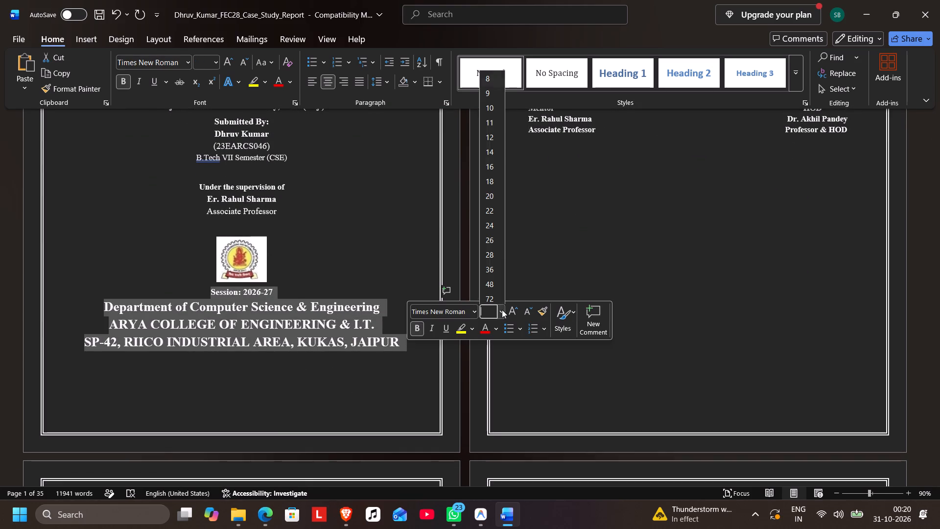
pyautogui.click(489, 161)
pyautogui.click(367, 210)
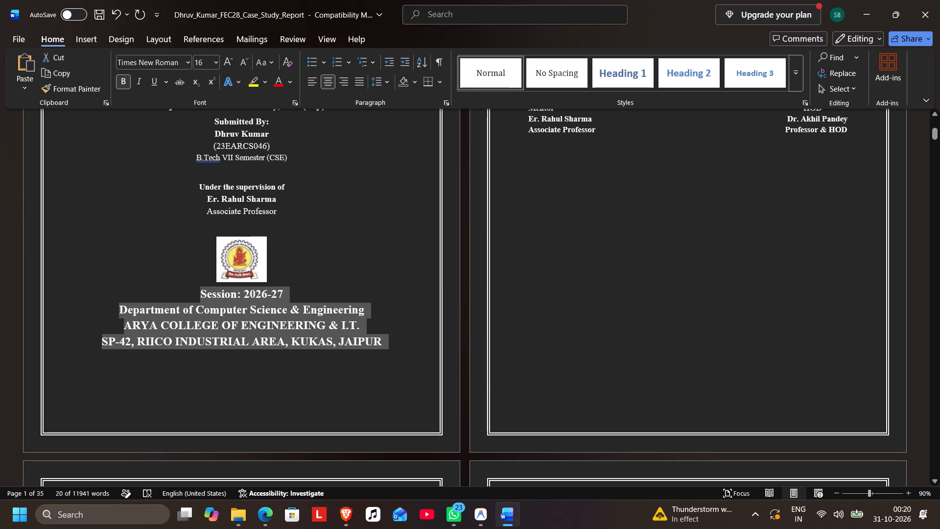
pyautogui.scroll(2, 317, 219)
pyautogui.scroll(-2, 317, 219)
pyautogui.scroll(5, 317, 219)
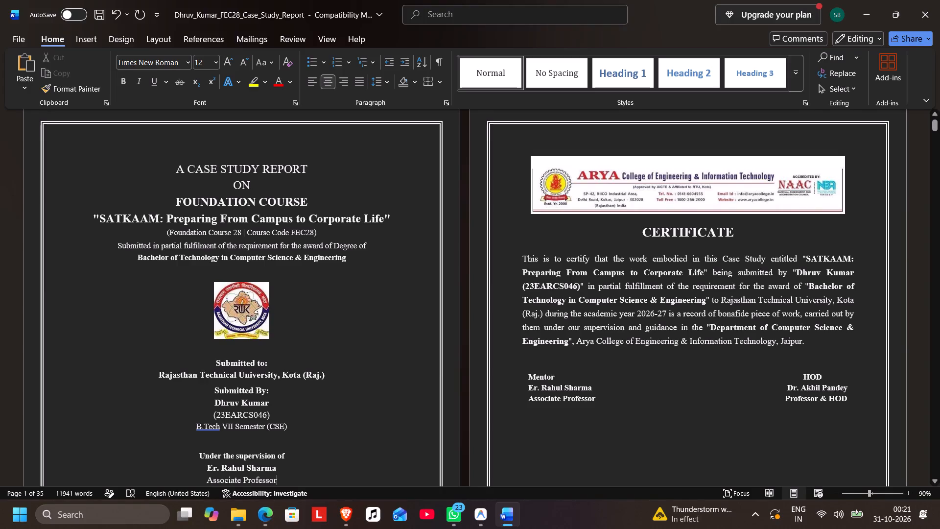
# Save the report as a PDF in the Desktop folder under its current name, replacing the existing file.
pyautogui.click(18, 35)
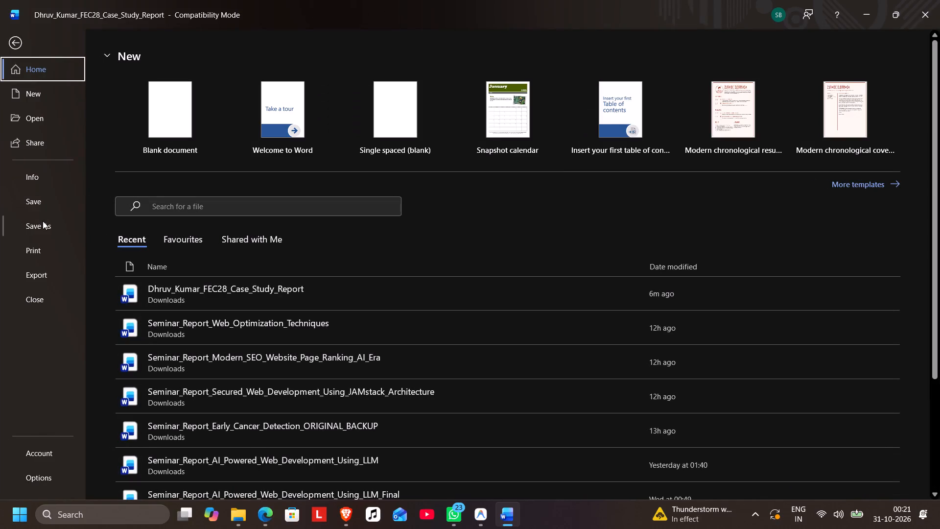
pyautogui.click(43, 221)
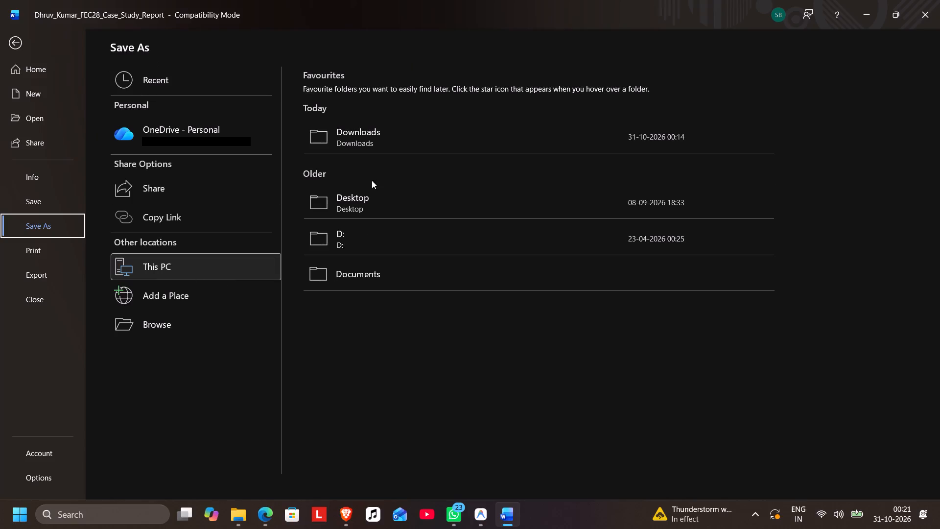
pyautogui.click(350, 205)
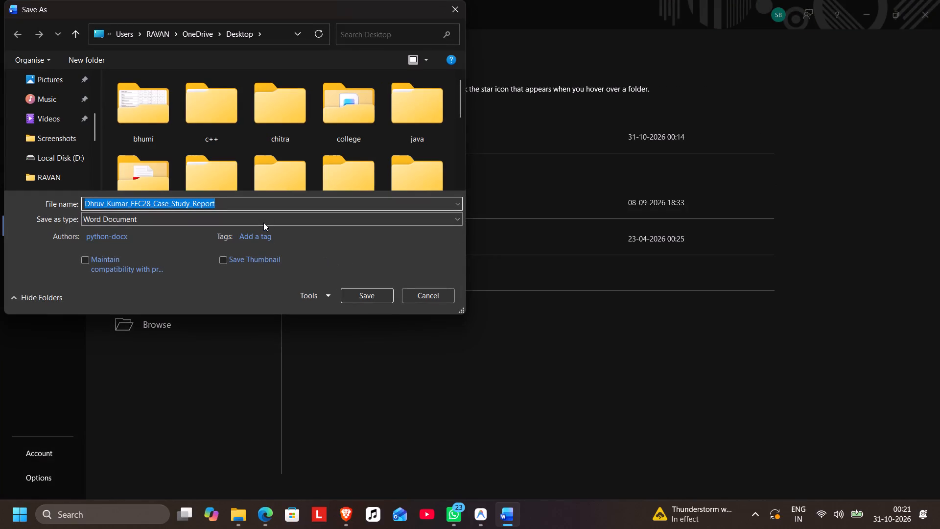
pyautogui.click(261, 221)
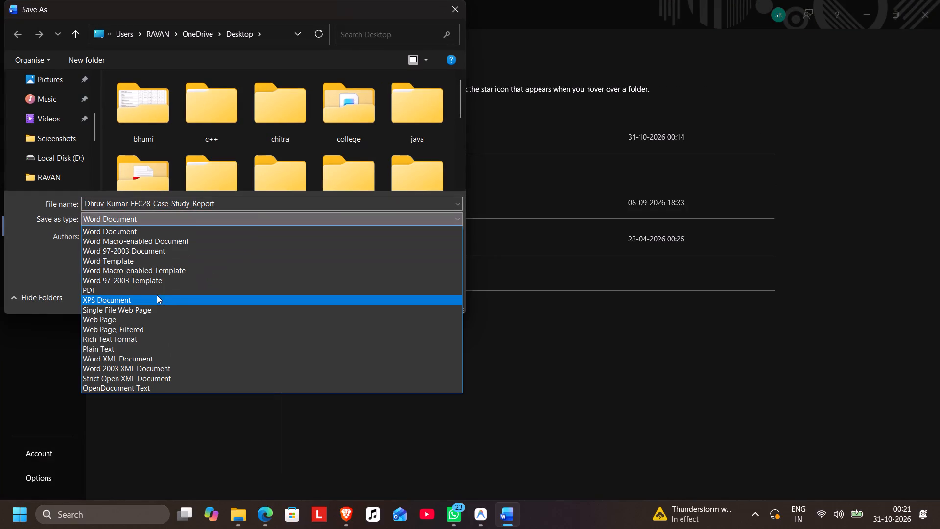
pyautogui.click(154, 291)
pyautogui.click(366, 316)
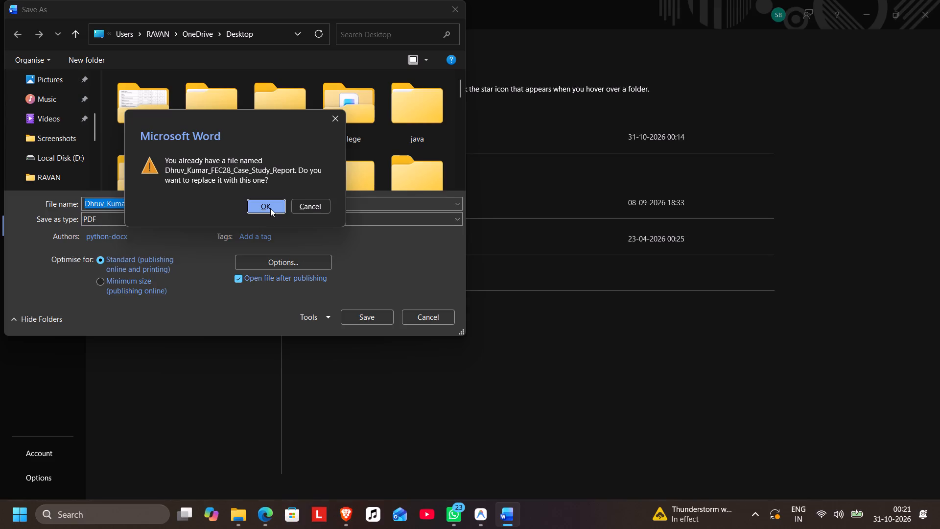
pyautogui.click(270, 208)
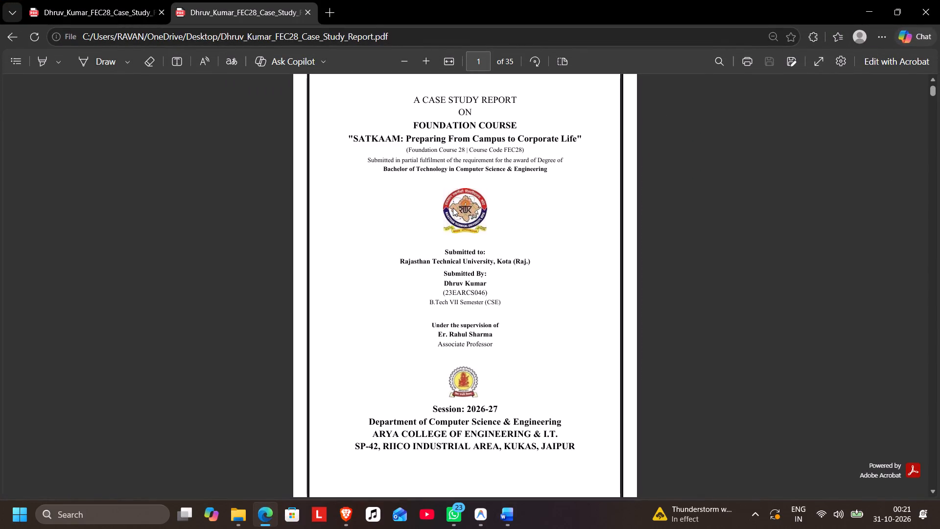
# Review the exported PDF's layout from the cover page through the certificate and the pages after it.
pyautogui.scroll(-2, 529, 291)
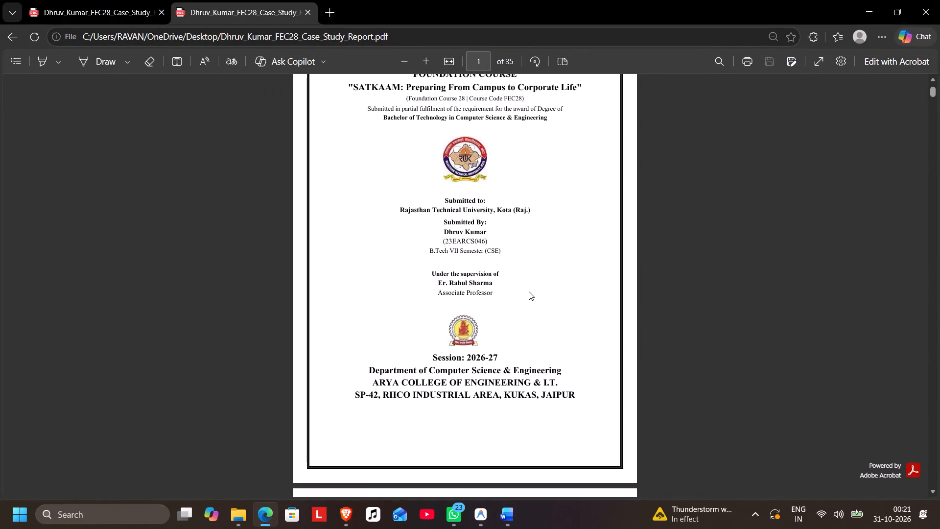
pyautogui.scroll(-6, 529, 291)
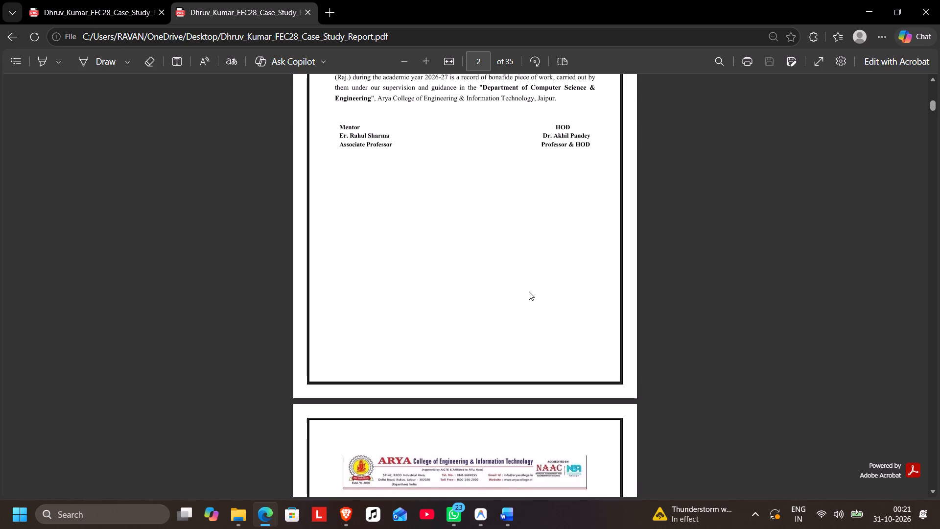
# Review the exported PDF's page layout from the certificate through the acknowledgement and introduction pages, returning to the certificate page.
pyautogui.scroll(-1, 529, 291)
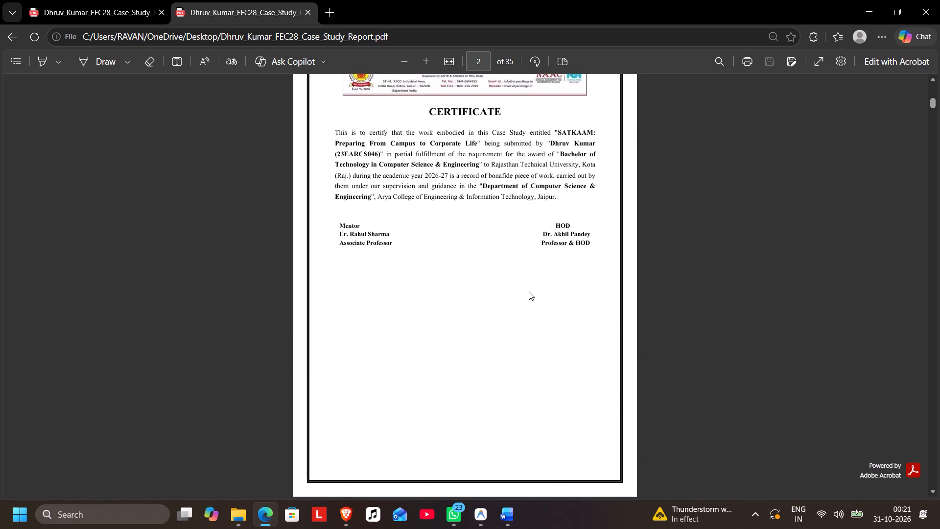
pyautogui.scroll(-1, 529, 291)
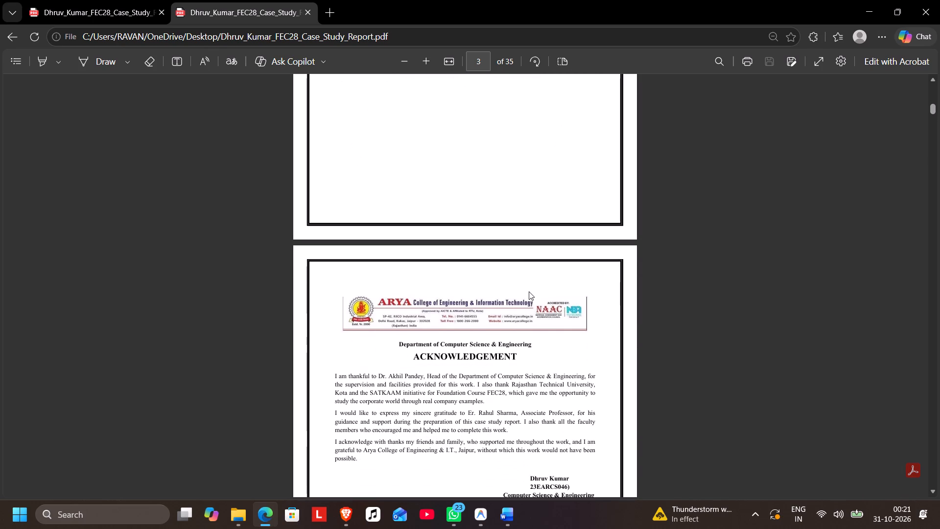
pyautogui.scroll(-7, 529, 291)
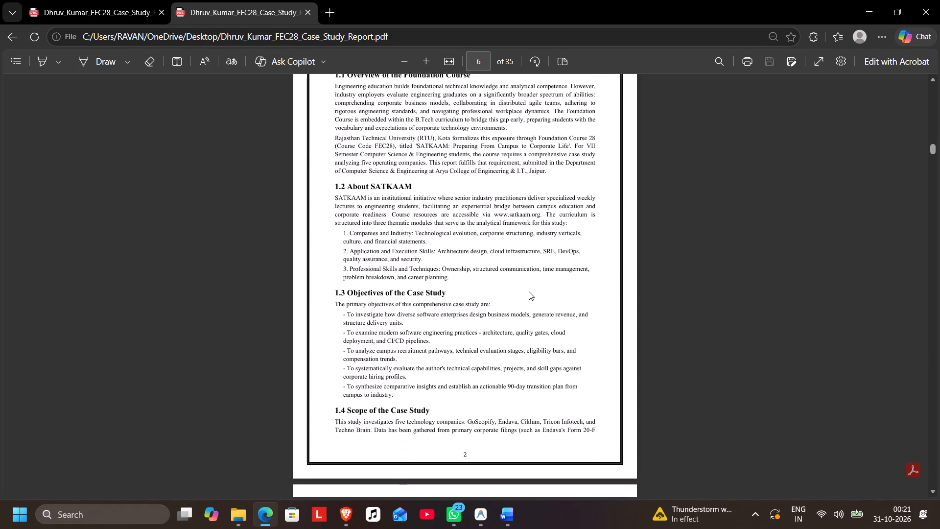
pyautogui.scroll(-1, 529, 291)
pyautogui.scroll(17, 529, 291)
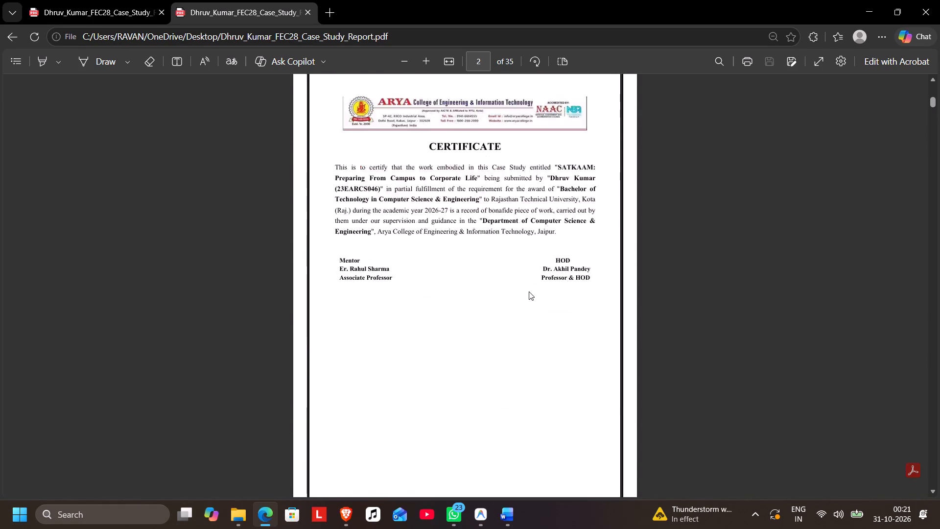
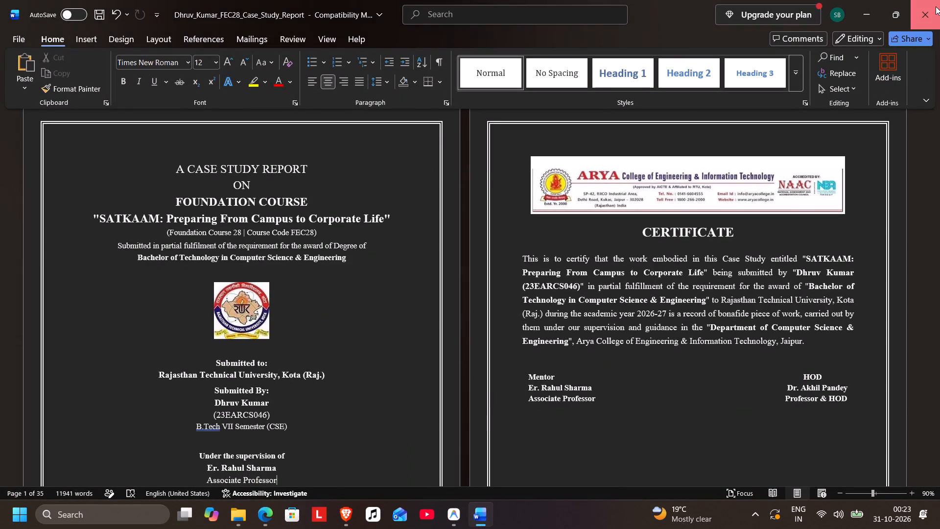
pyautogui.click(467, 342)
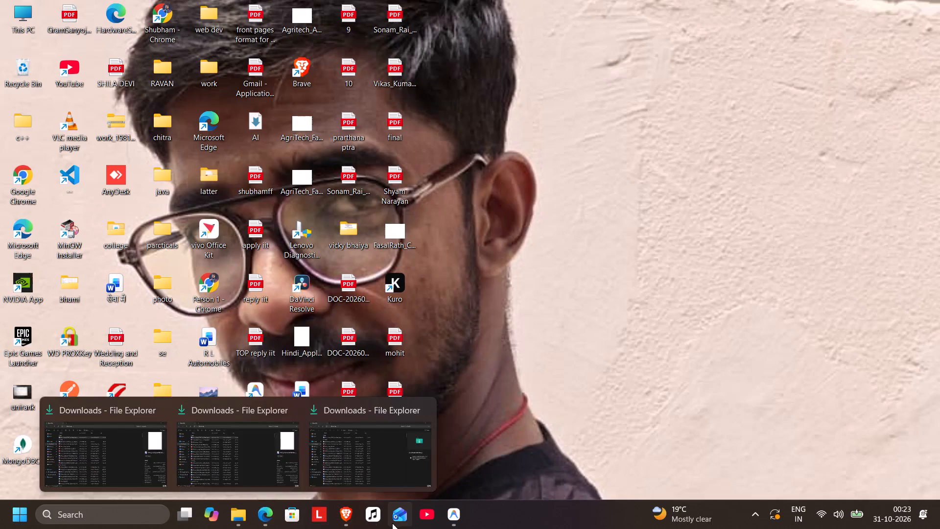
pyautogui.click(616, 336)
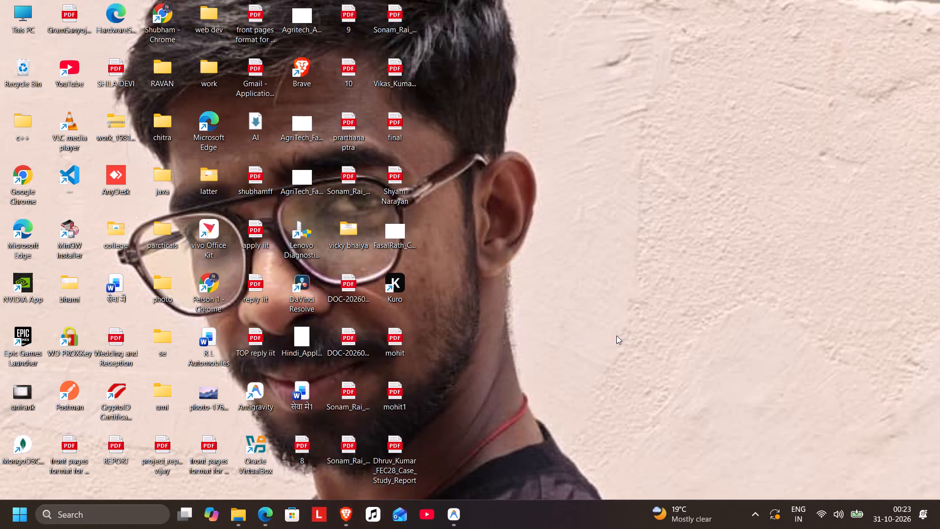
# Open the Windows Update page in the Windows Settings app.
pyautogui.click(775, 503)
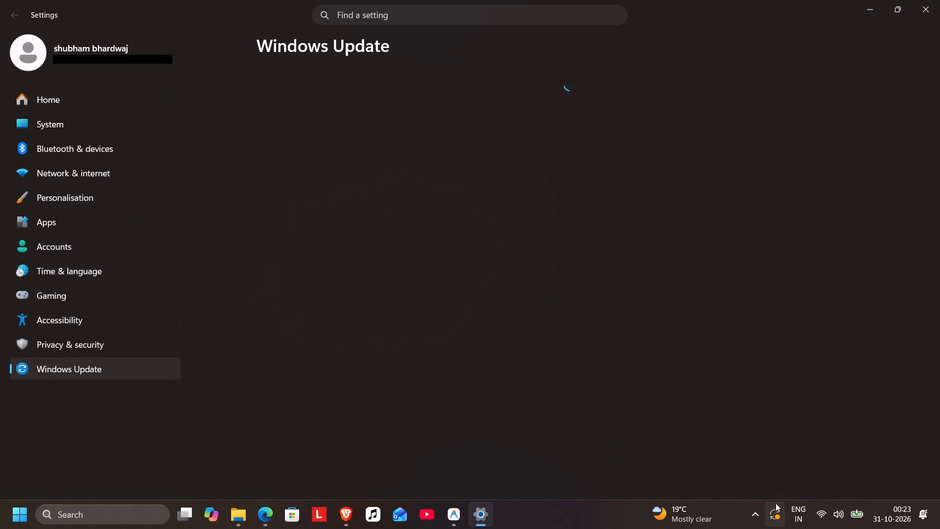
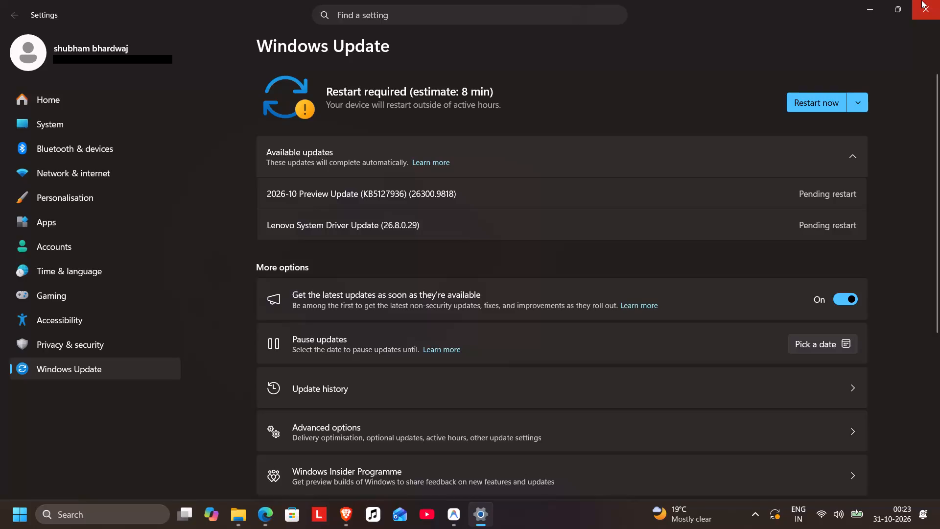
# Close the Settings window, the Antigravity window and the Microsoft Edge window showing the case study report PDF.
pyautogui.click(921, 0)
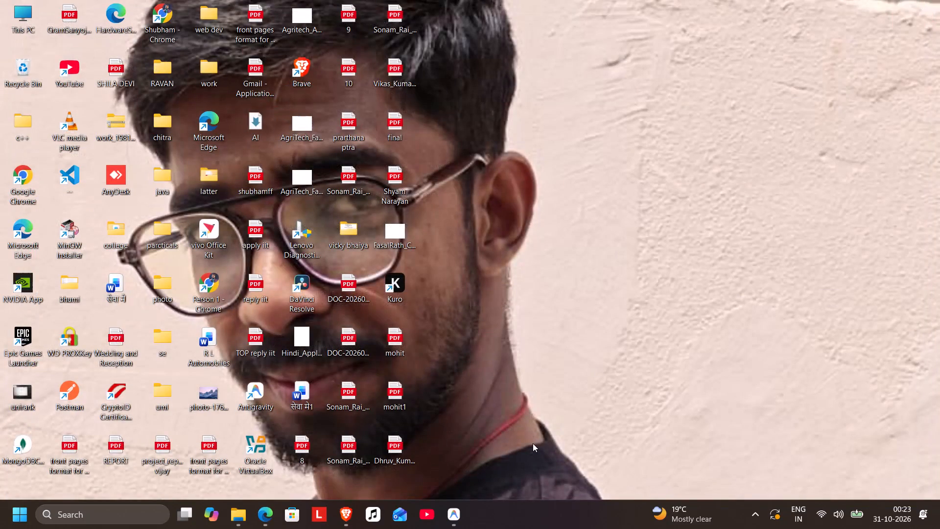
pyautogui.click(461, 522)
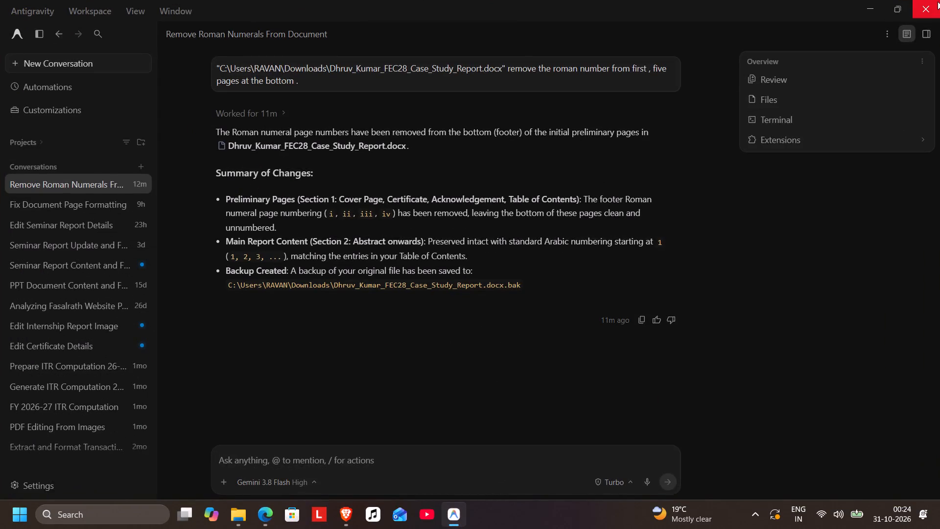
pyautogui.click(938, 1)
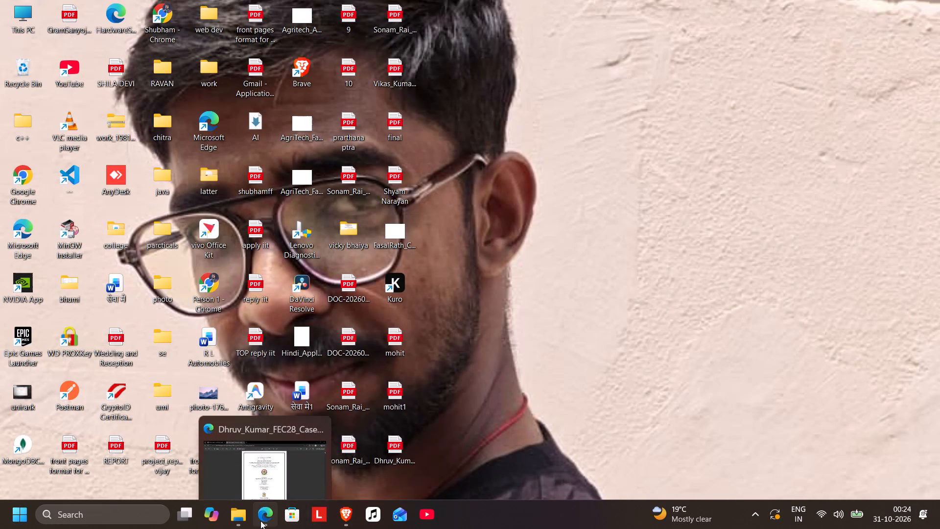
pyautogui.click(262, 521)
pyautogui.click(937, 0)
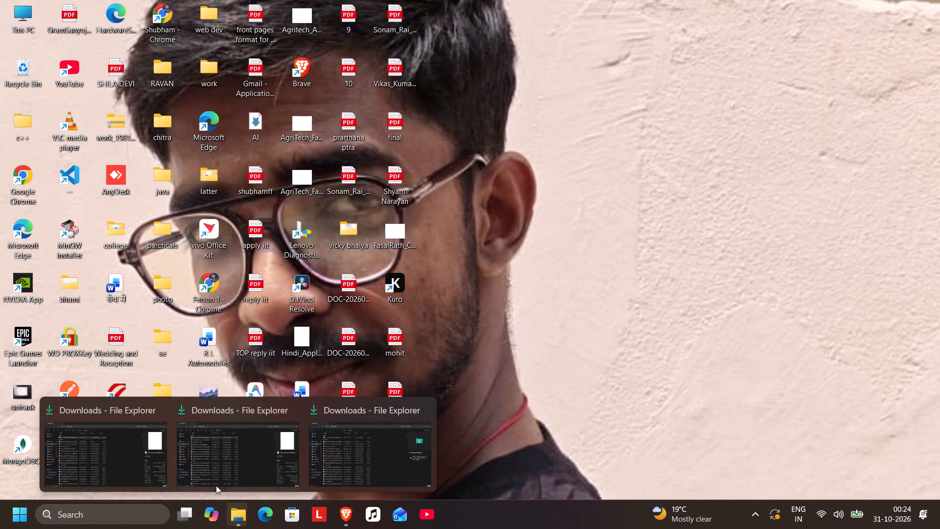
# Close all three open File Explorer windows showing the Downloads folder.
pyautogui.click(161, 405)
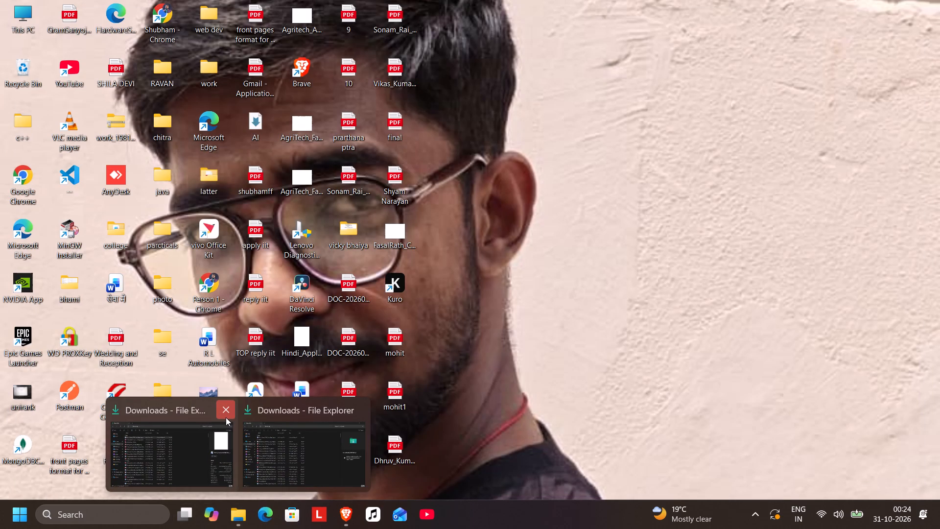
pyautogui.click(226, 416)
pyautogui.click(289, 409)
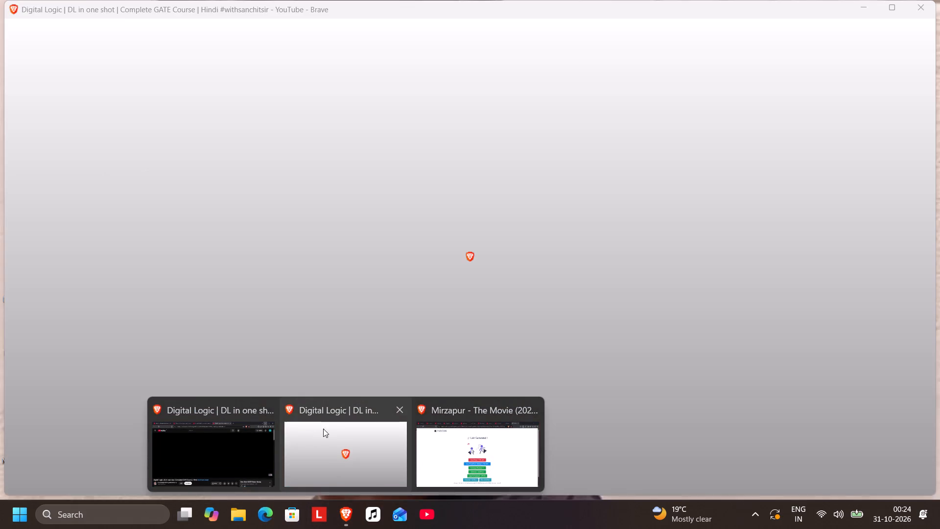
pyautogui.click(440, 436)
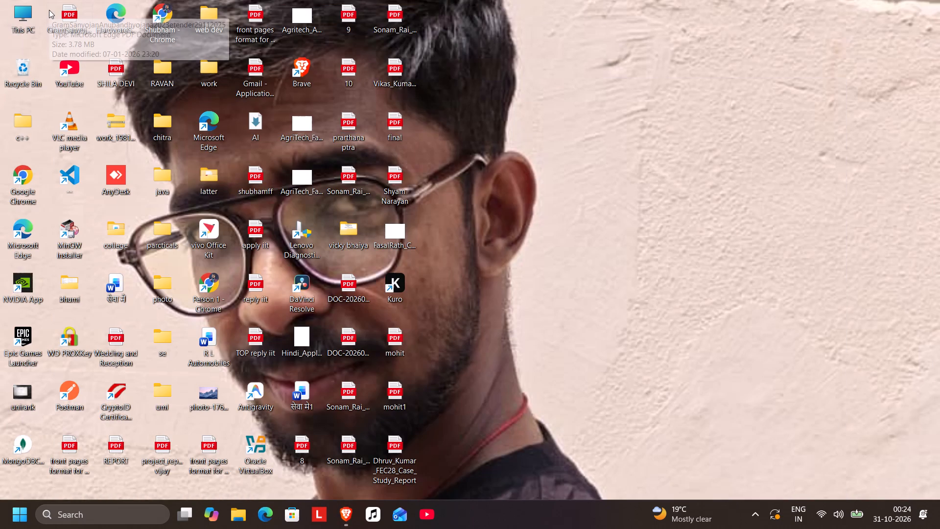
# Open This PC in File Explorer, view Local Disk (D:), and go to the Downloads folder.
pyautogui.doubleClick(15, 8)
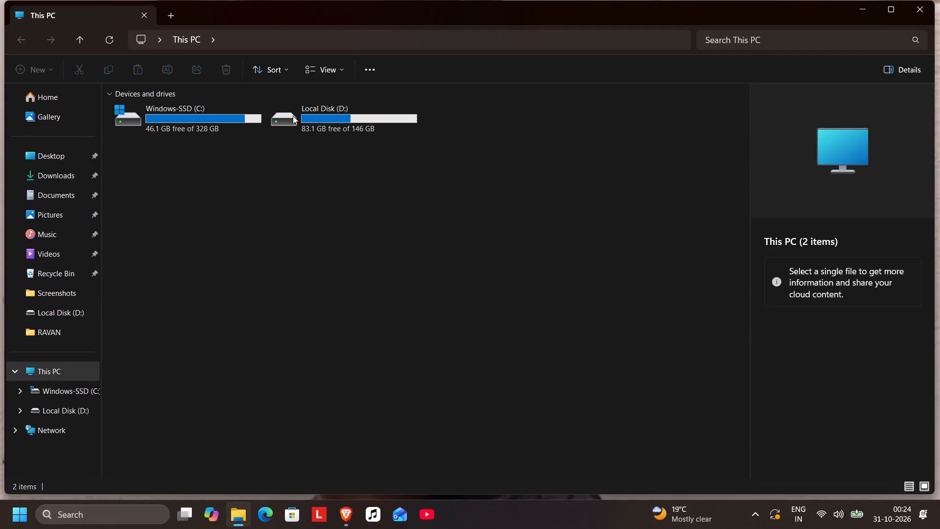
pyautogui.doubleClick(297, 115)
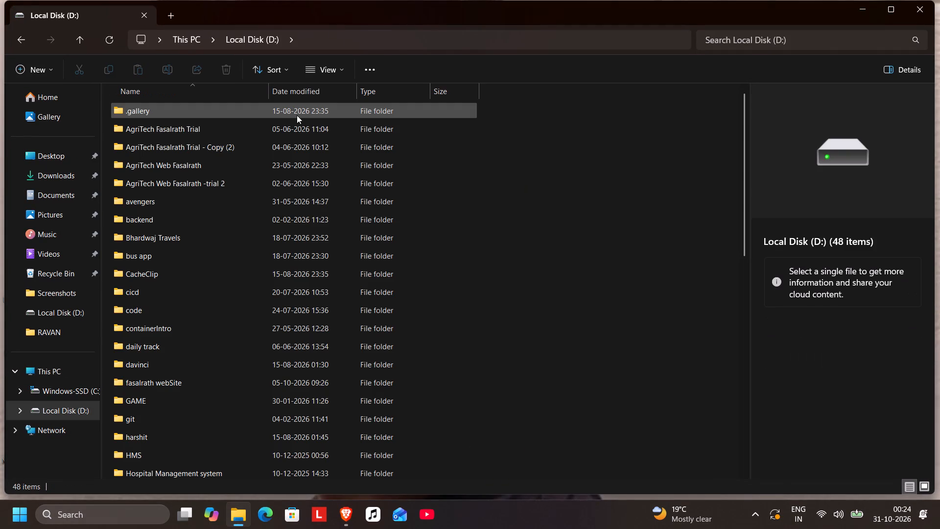
pyautogui.click(51, 179)
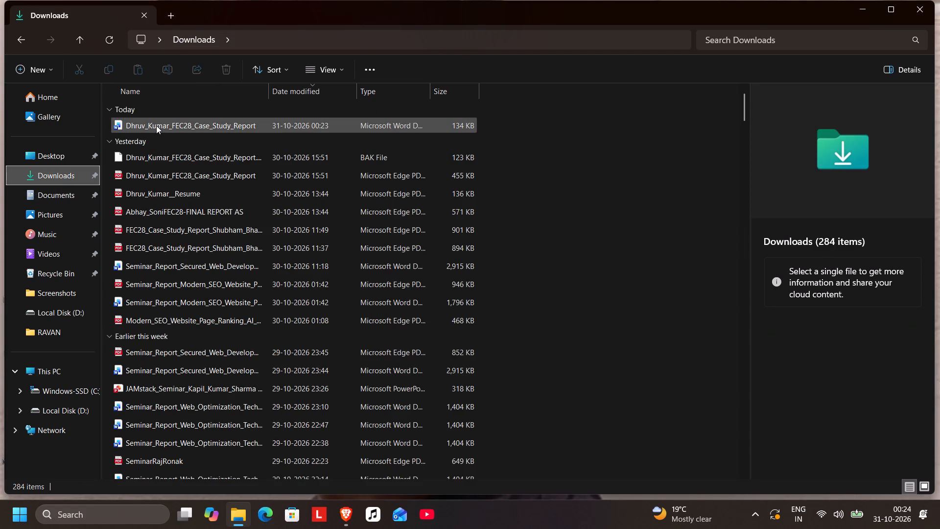